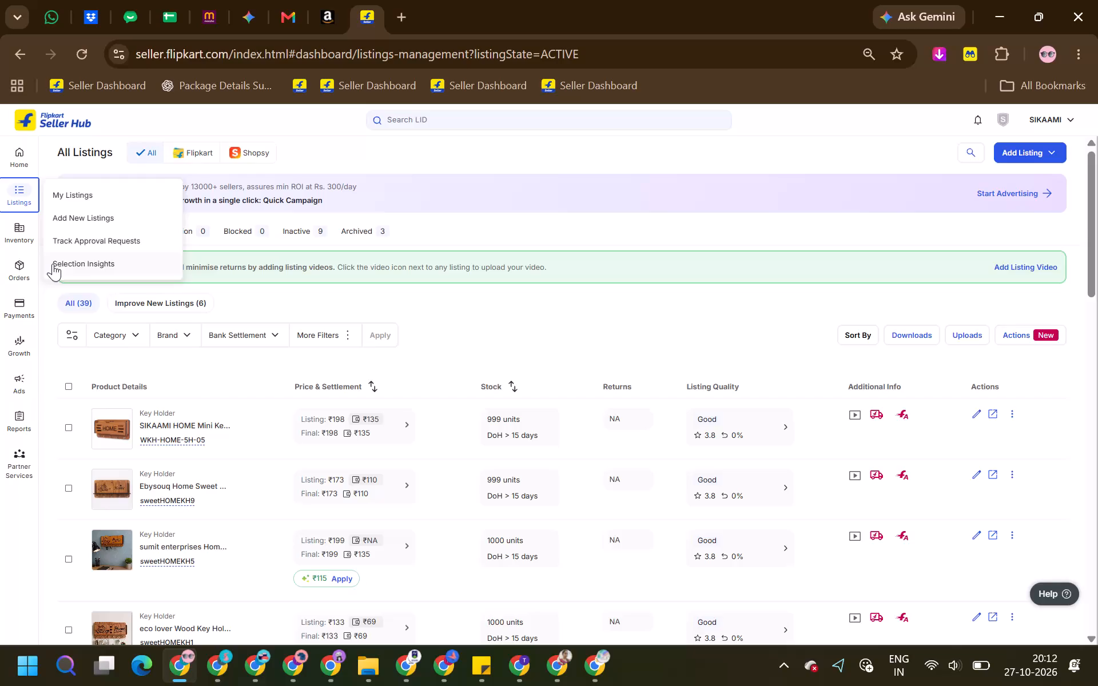
Open the seller account's active orders, refresh the page and show the Upcoming Orders list.
left_click(23, 281)
left_click(19, 273)
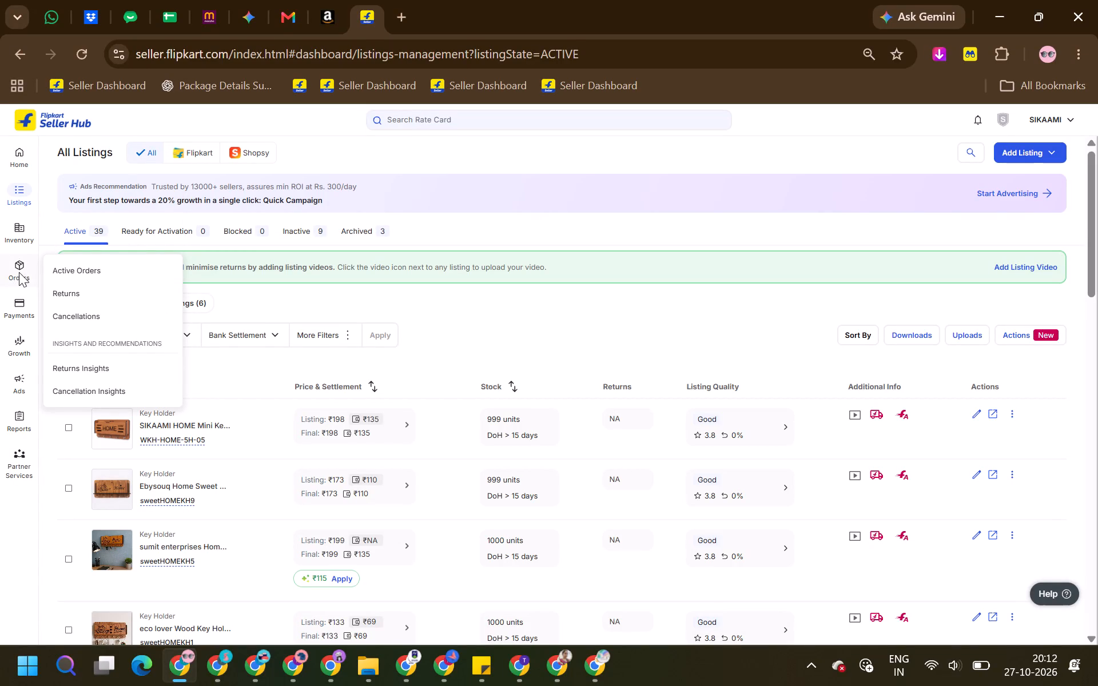
left_click(19, 272)
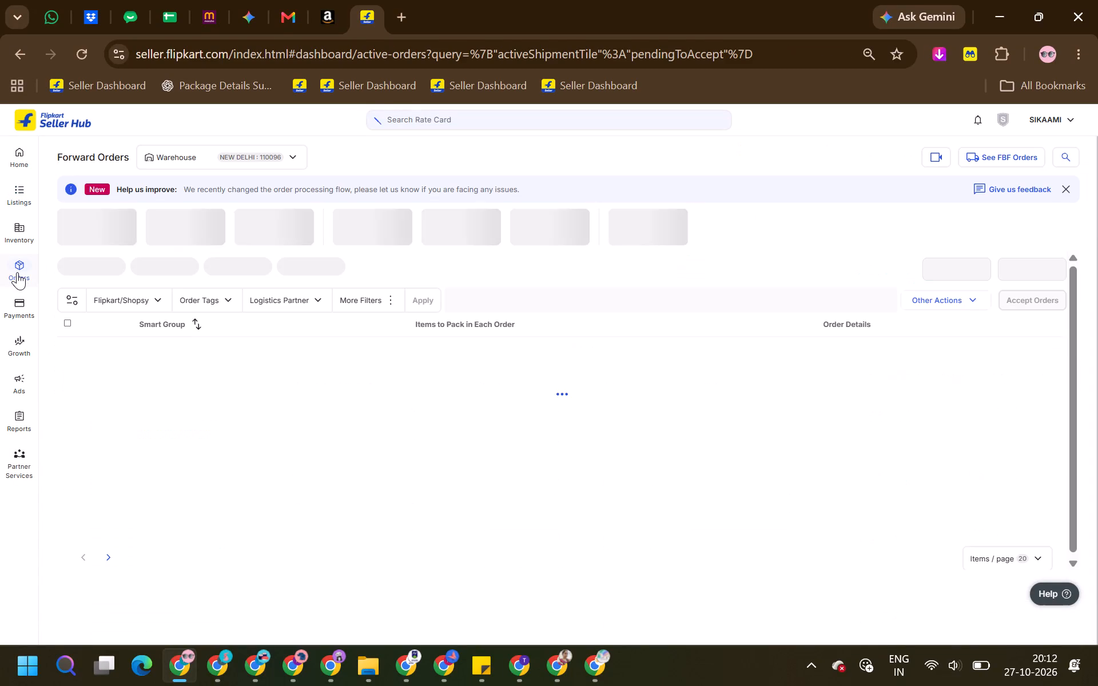
key("ctrl+r")
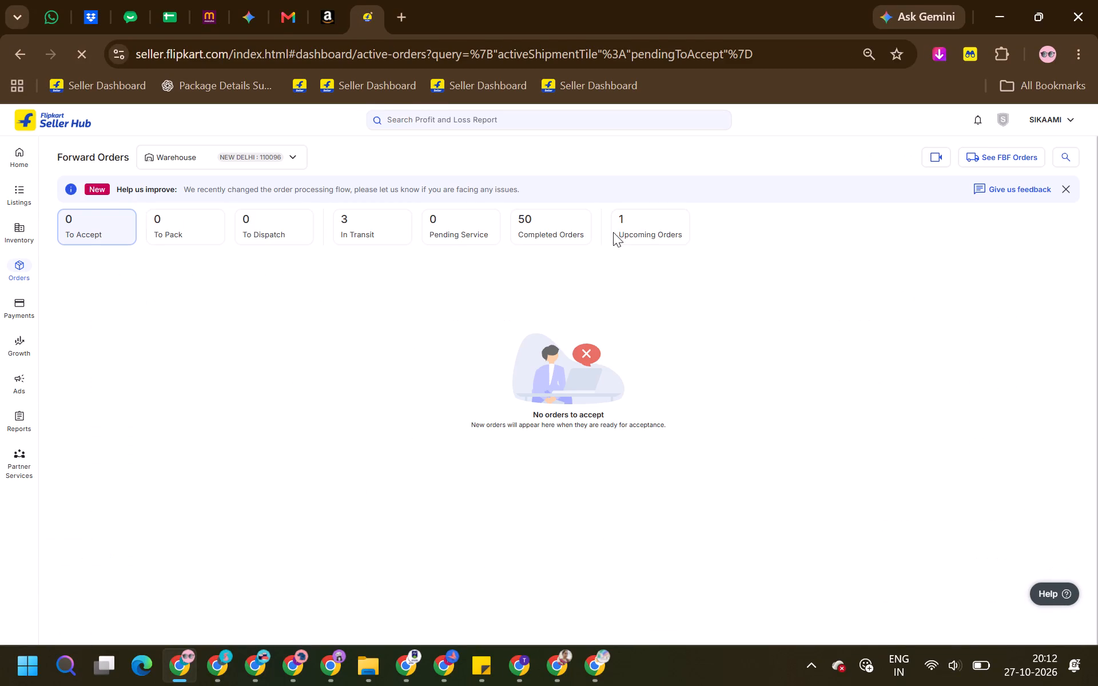
left_click(622, 232)
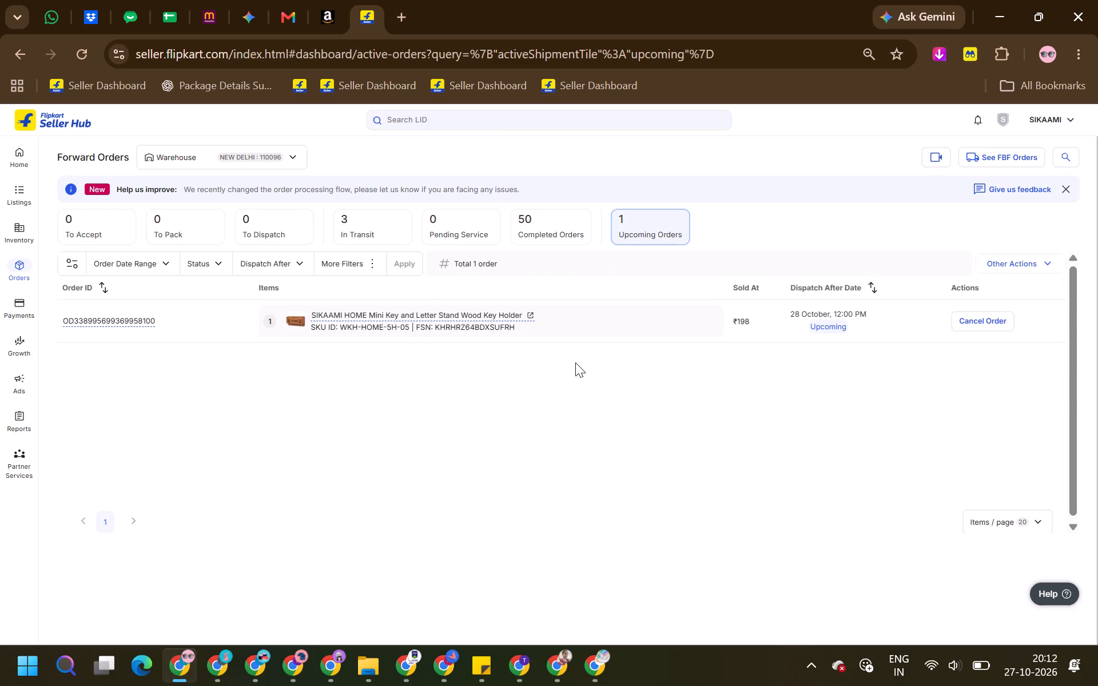
View the Flipkart product page of the SIKAAMI HOME Mini Key and Letter Stand from the upcoming order, and close it.
left_click(372, 312)
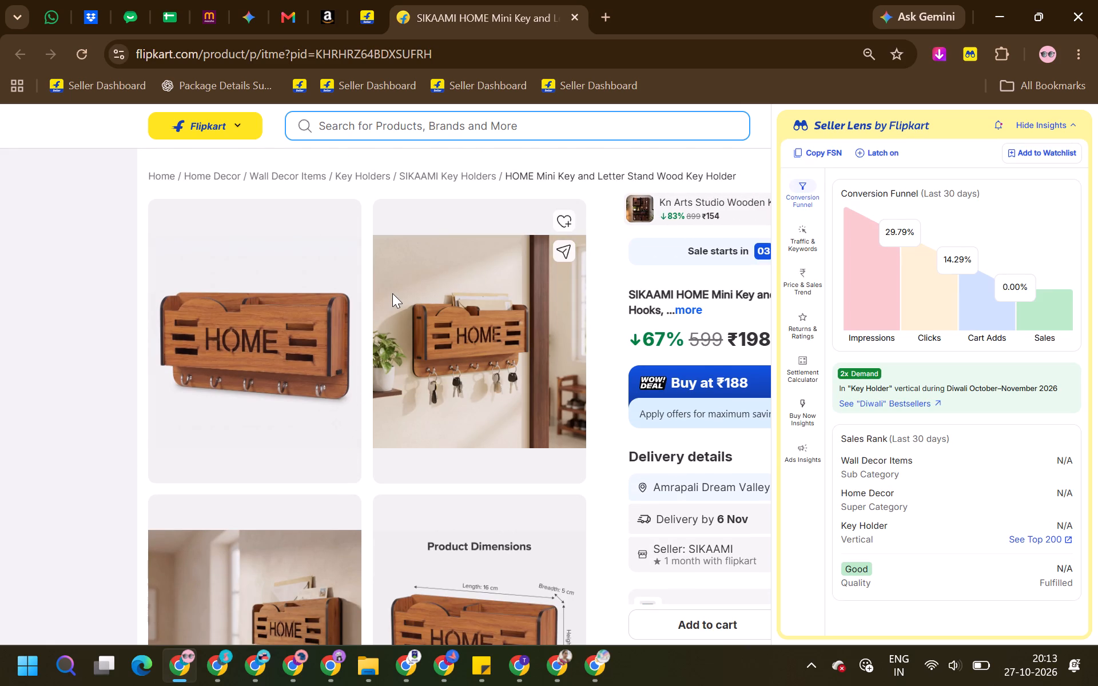
left_click(573, 13)
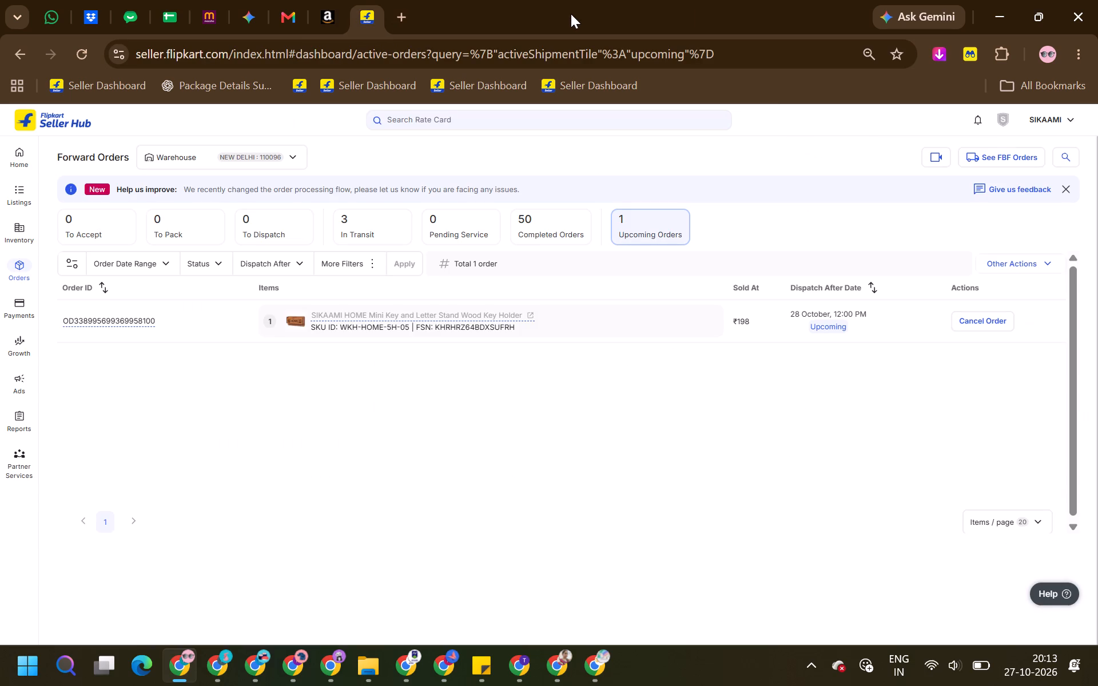
Switch to Amazon Seller Central and refresh its My business dashboard.
left_click(342, 6)
left_click(377, 10)
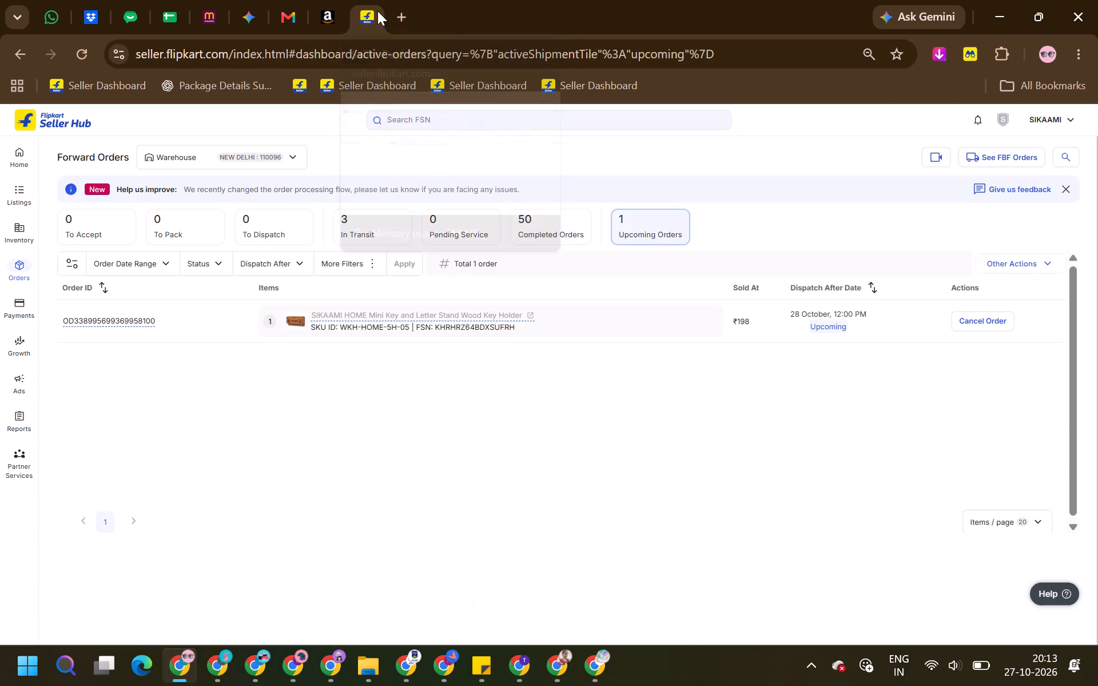
left_click(320, 10)
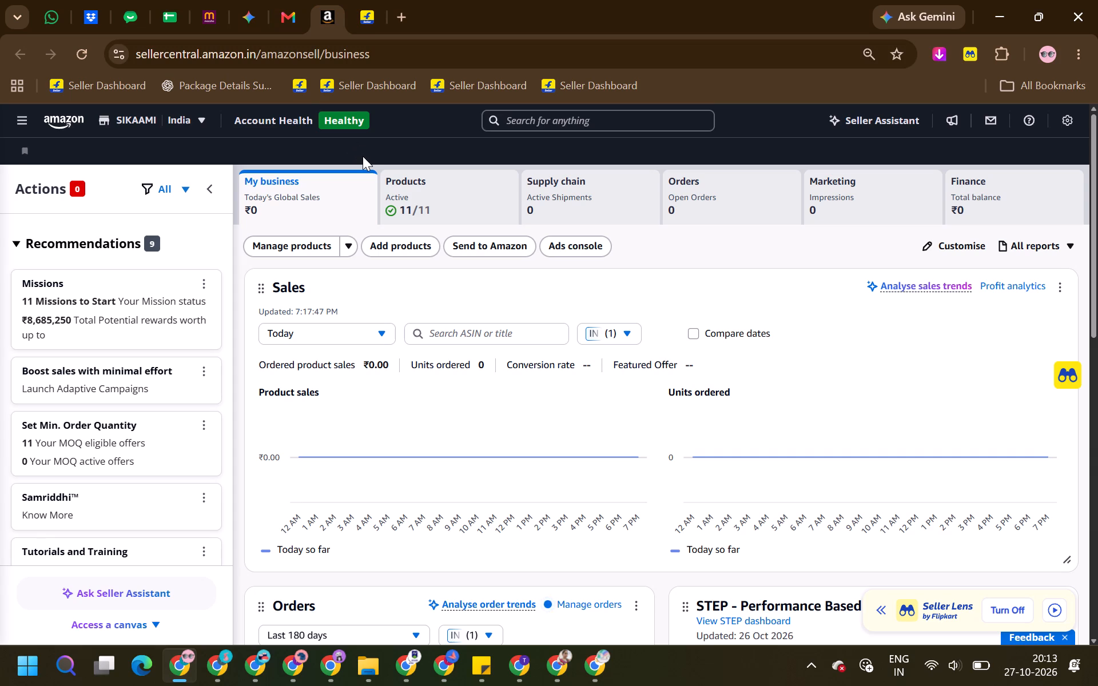
key("ctrl+r")
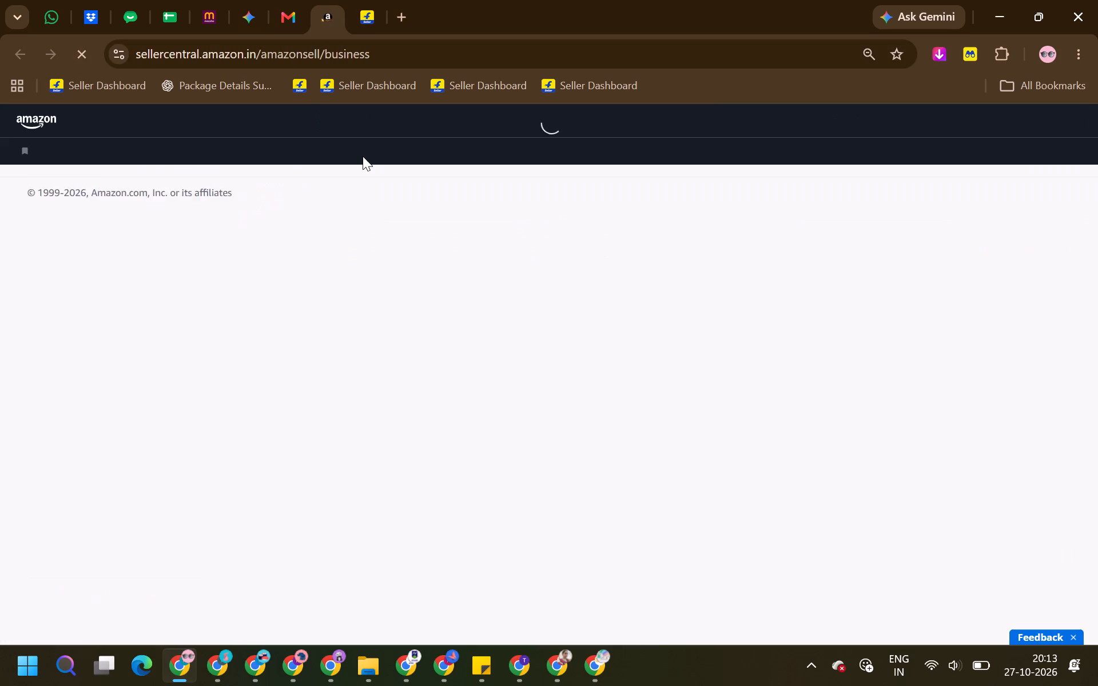
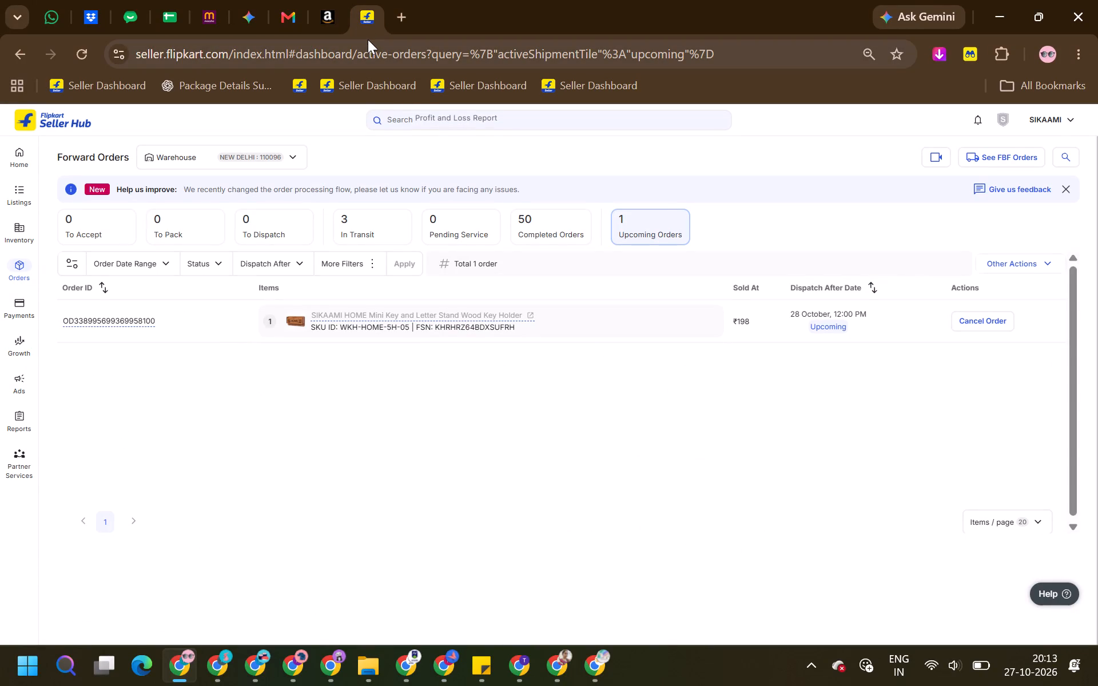
Refresh the Upcoming Orders list in Flipkart Seller Hub.
left_click(572, 400)
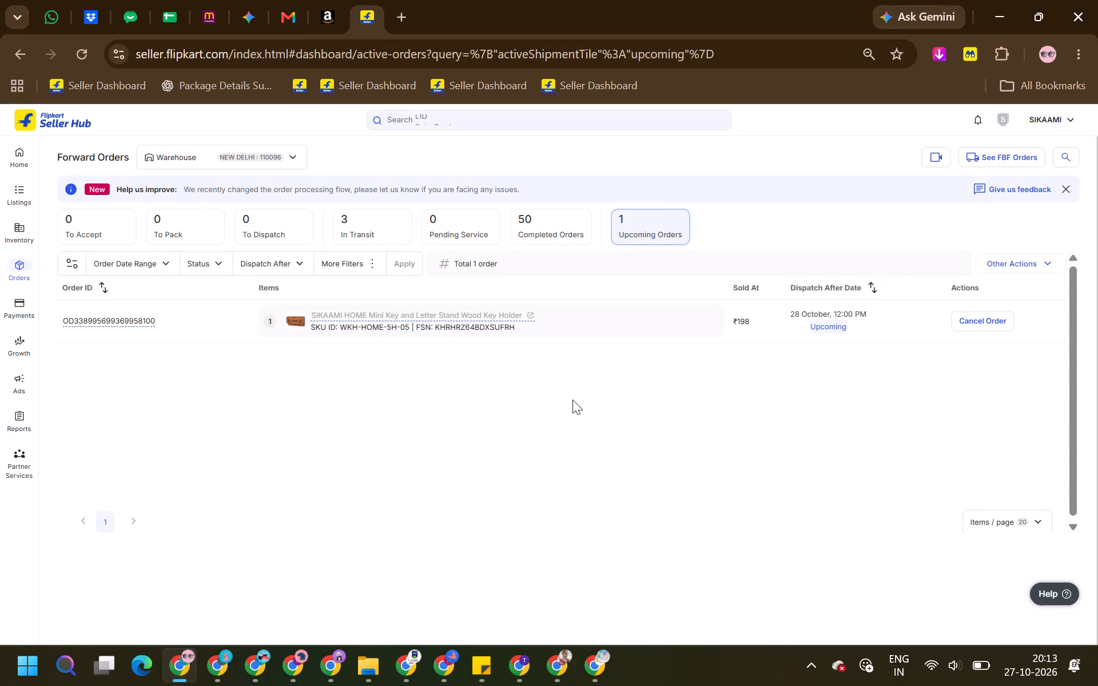
key("ctrl+r")
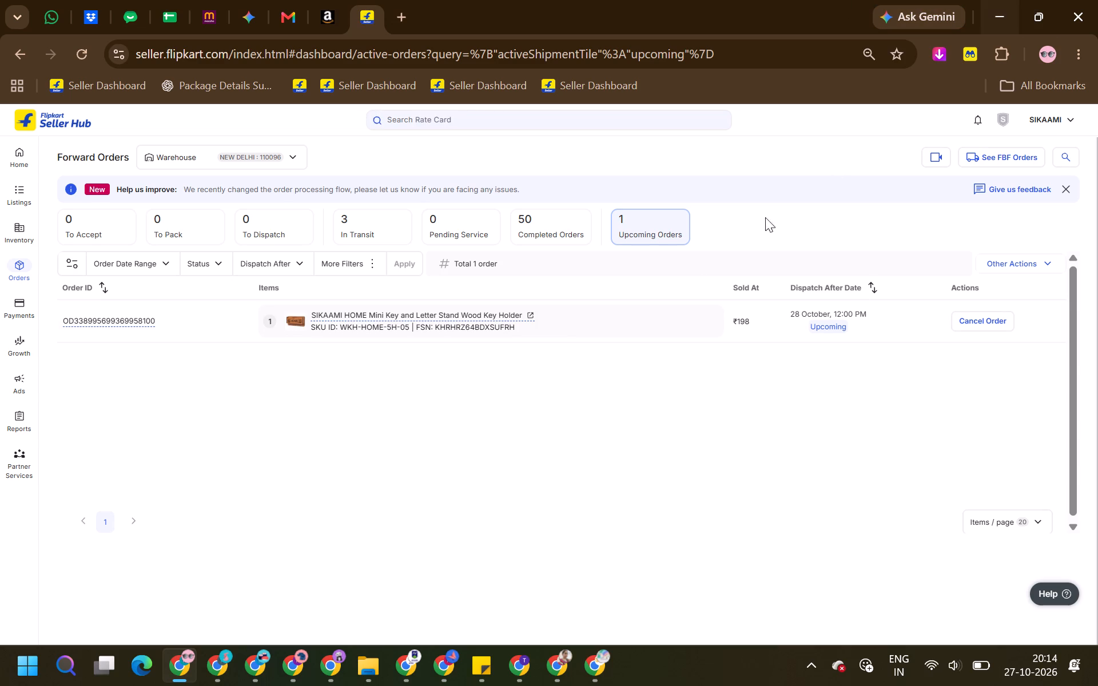
Copy the upcoming order's FSN KHRHRZ64BDXSUFRH, search My Listings for it and view the matching key holder listing.
double_click(499, 329)
key("ctrl+c")
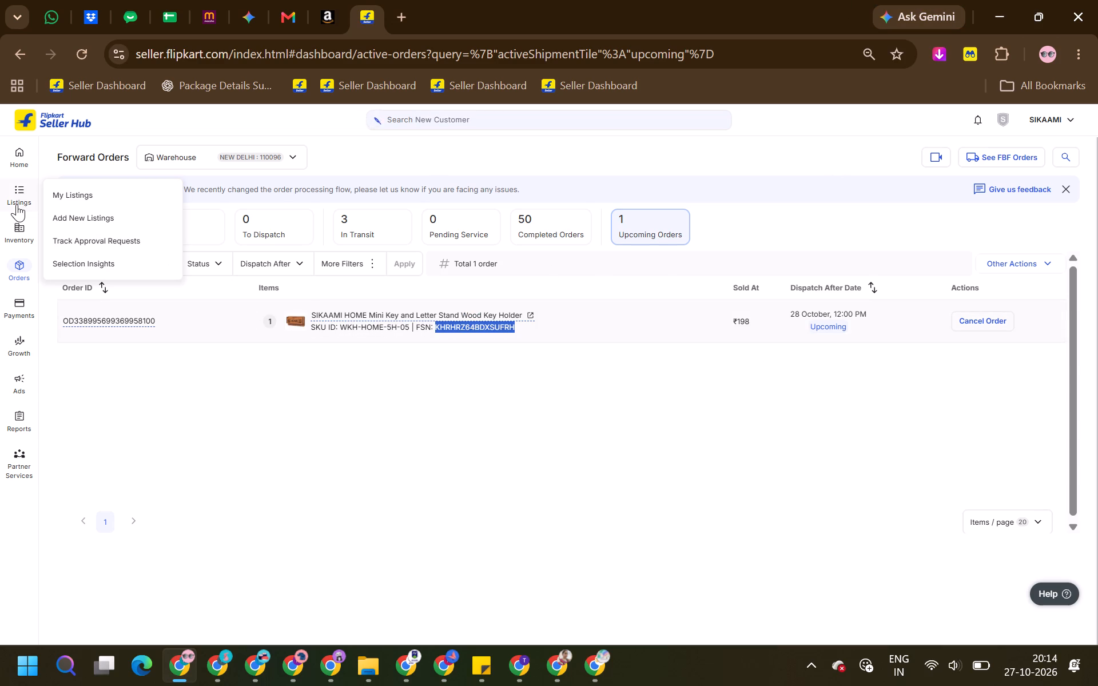
left_click(15, 204)
left_click(583, 125)
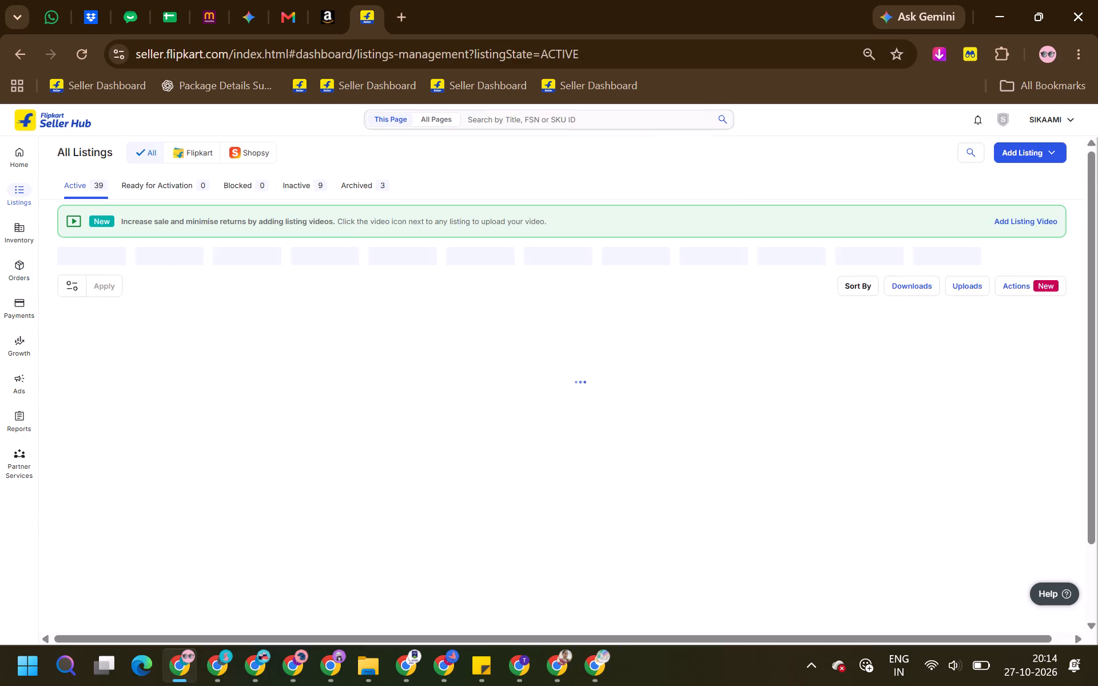
key("ctrl+v")
key("Return")
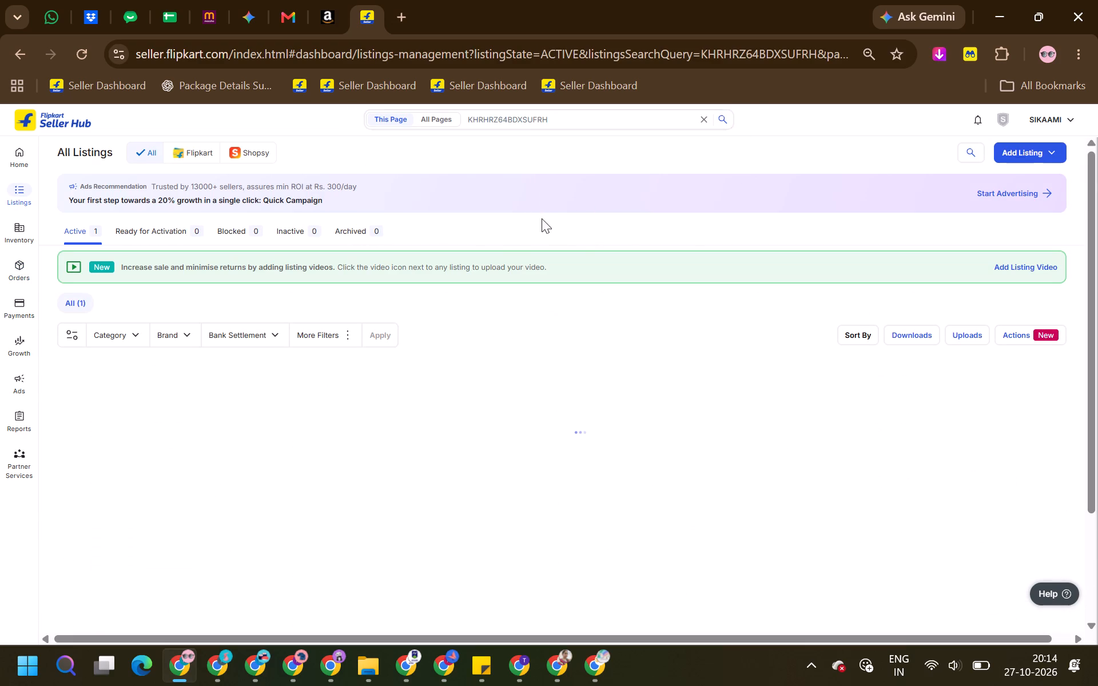
scroll(532, 257, "down", 1)
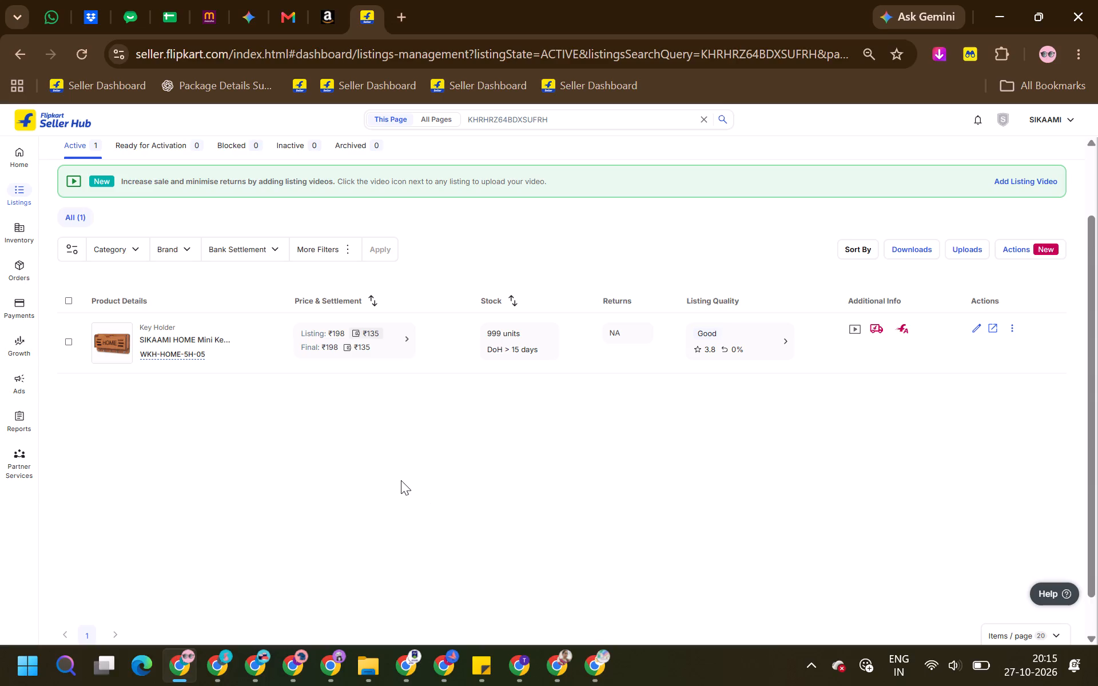
key("7")
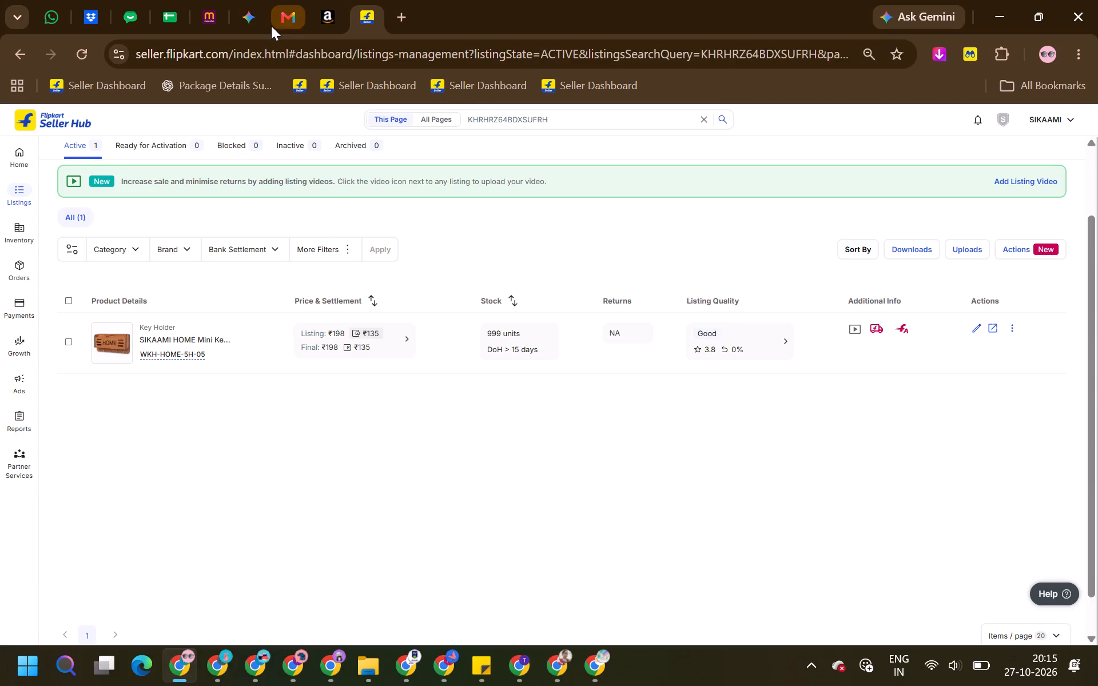
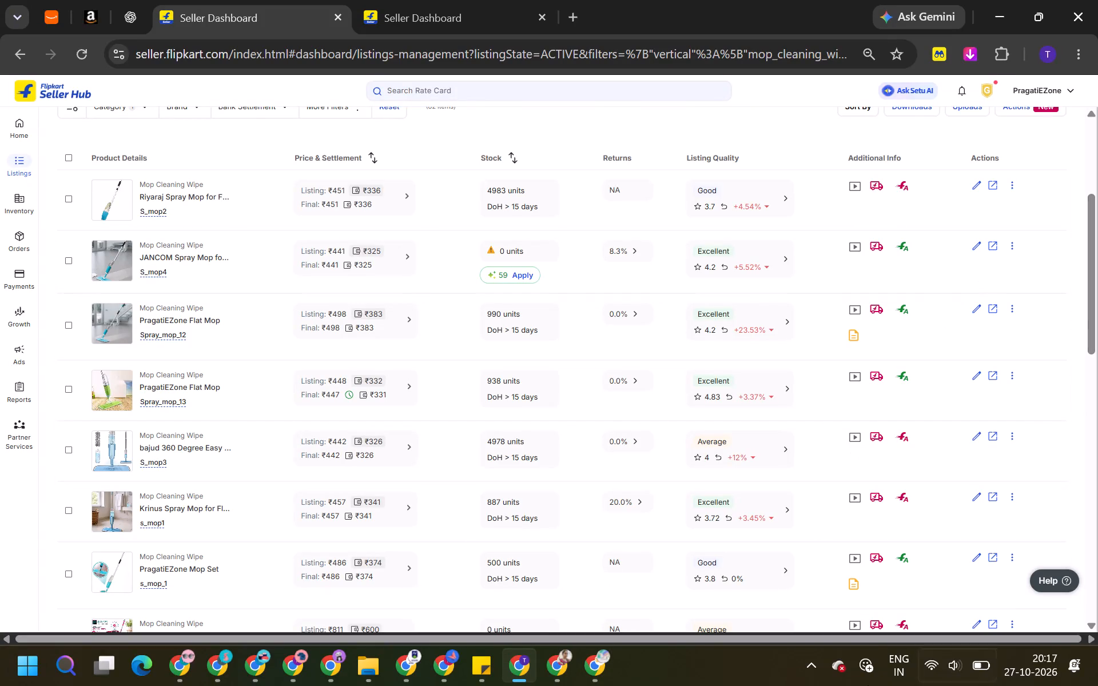
Set the stock of the PZ-Plastic-Bucket_MOP15 spin mop listing to 0.
left_click(741, 112)
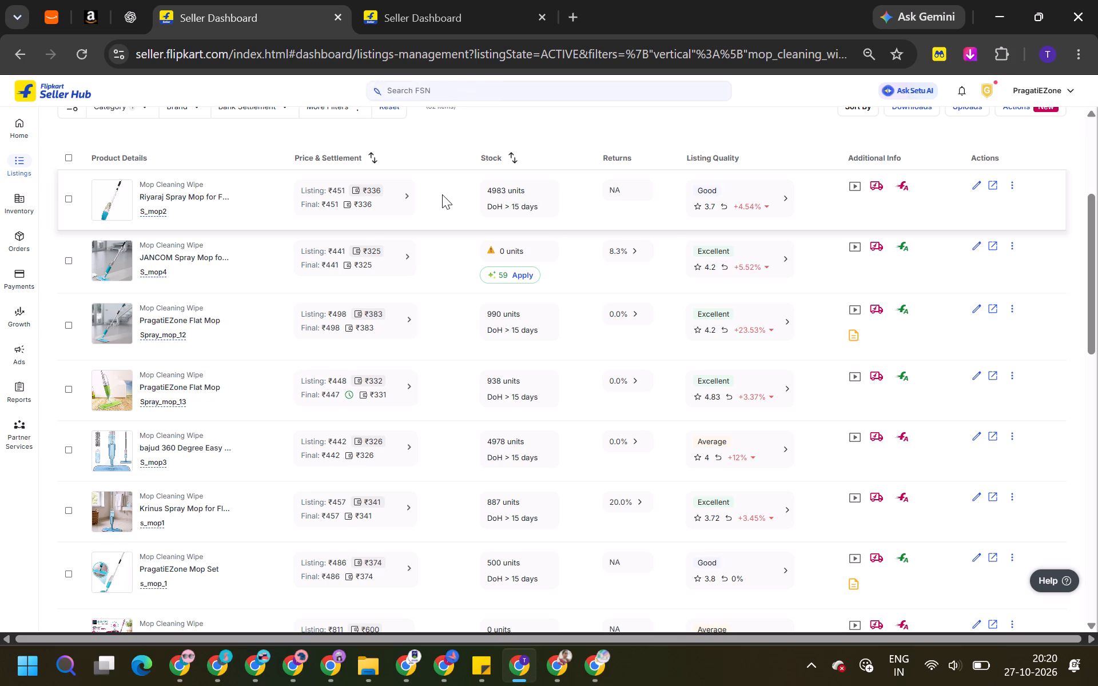
scroll(442, 194, "down", 4)
scroll(442, 194, "up", 5)
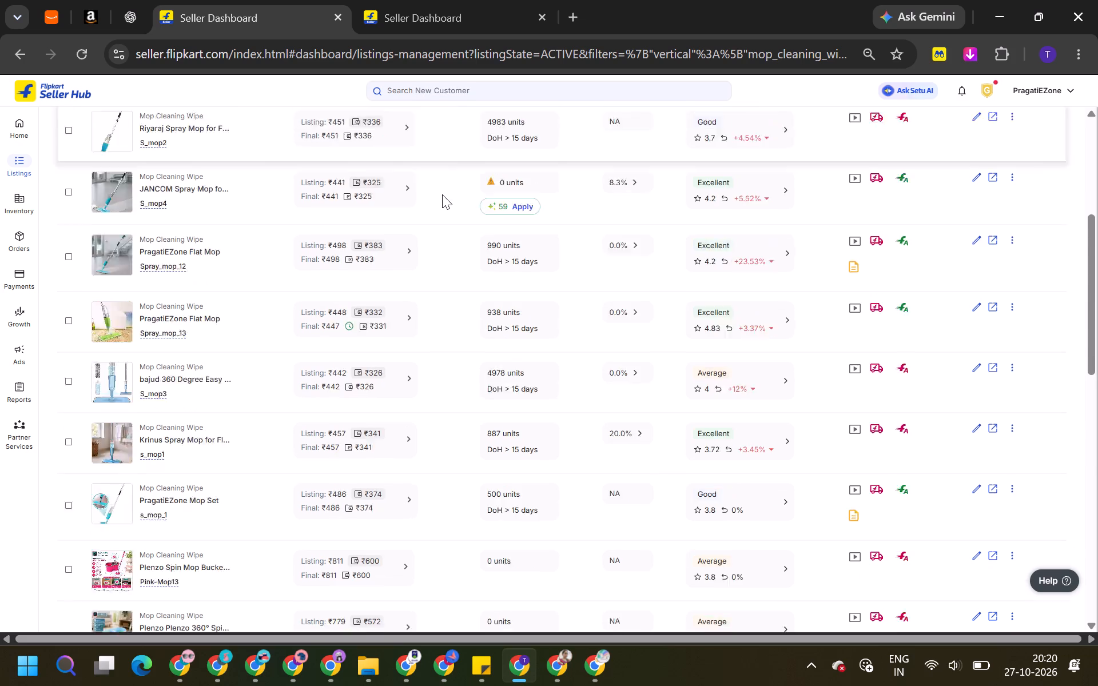
scroll(442, 194, "up", 5)
scroll(442, 194, "down", 5)
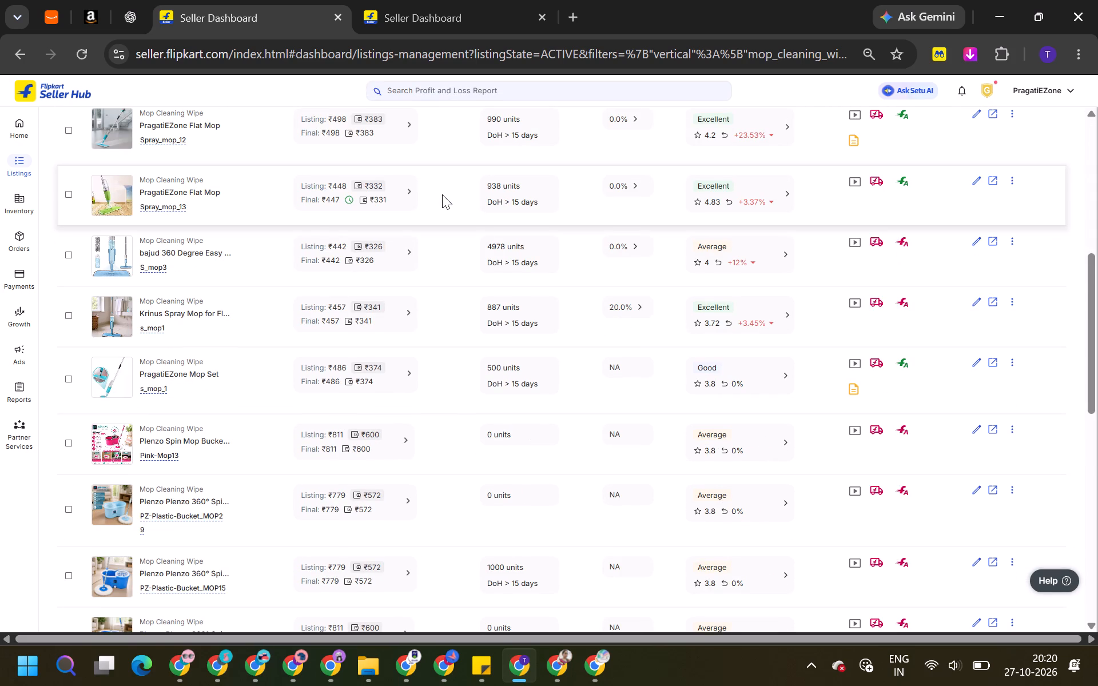
scroll(446, 321, "down", 2)
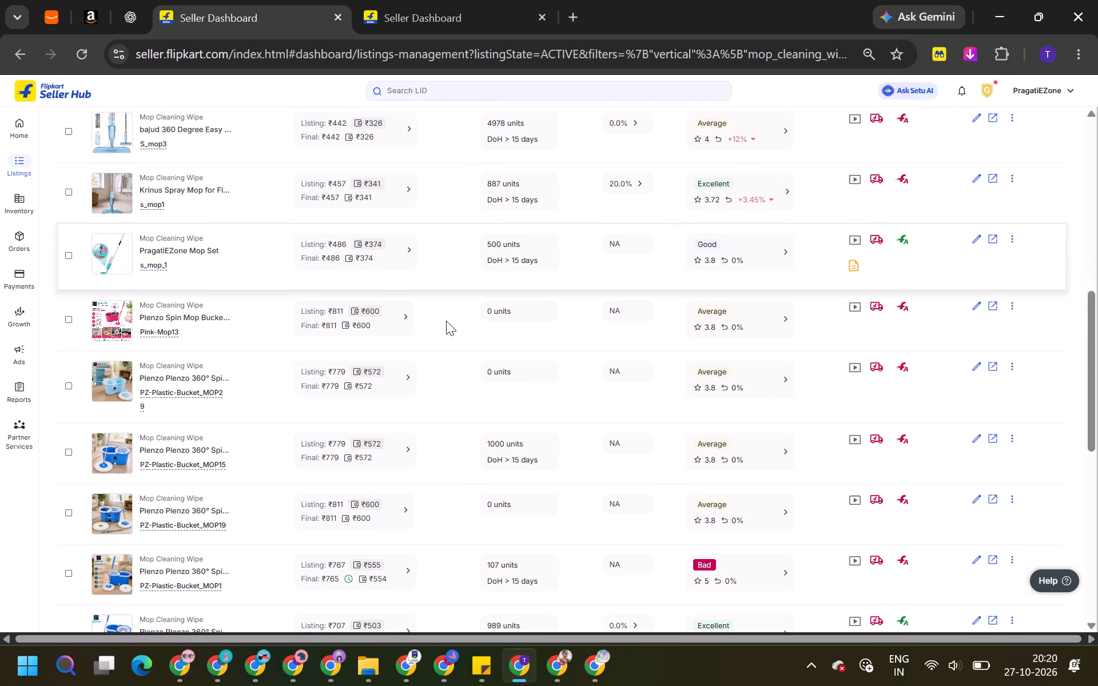
scroll(486, 359, "down", 1)
left_click(545, 320)
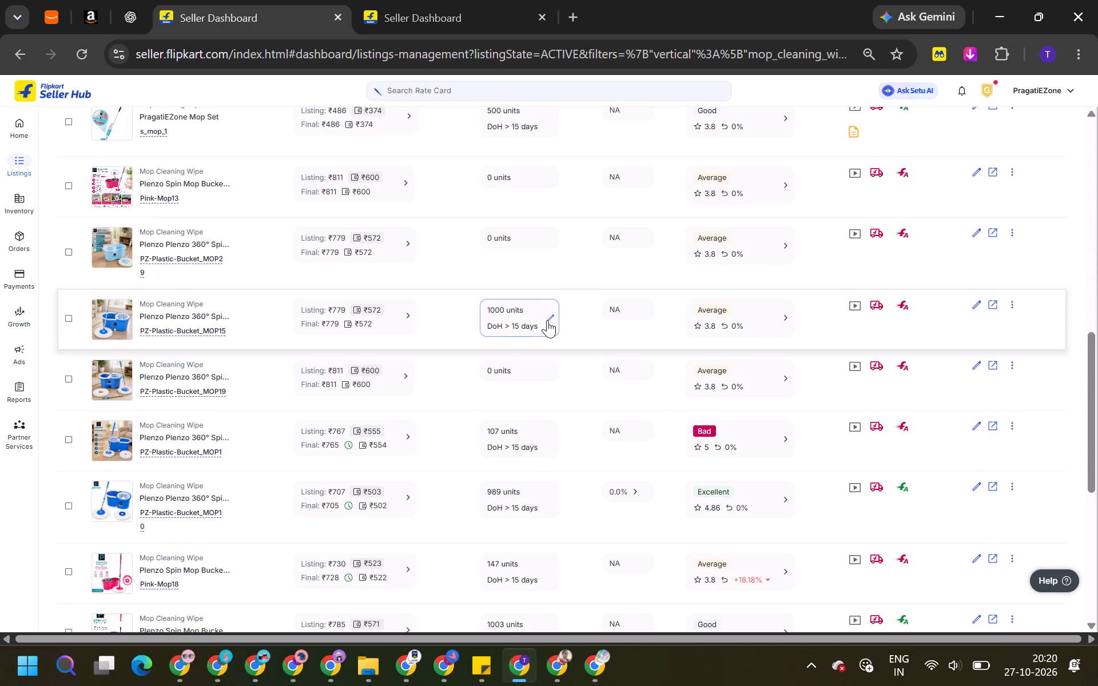
left_click(547, 321)
triple_click(592, 293)
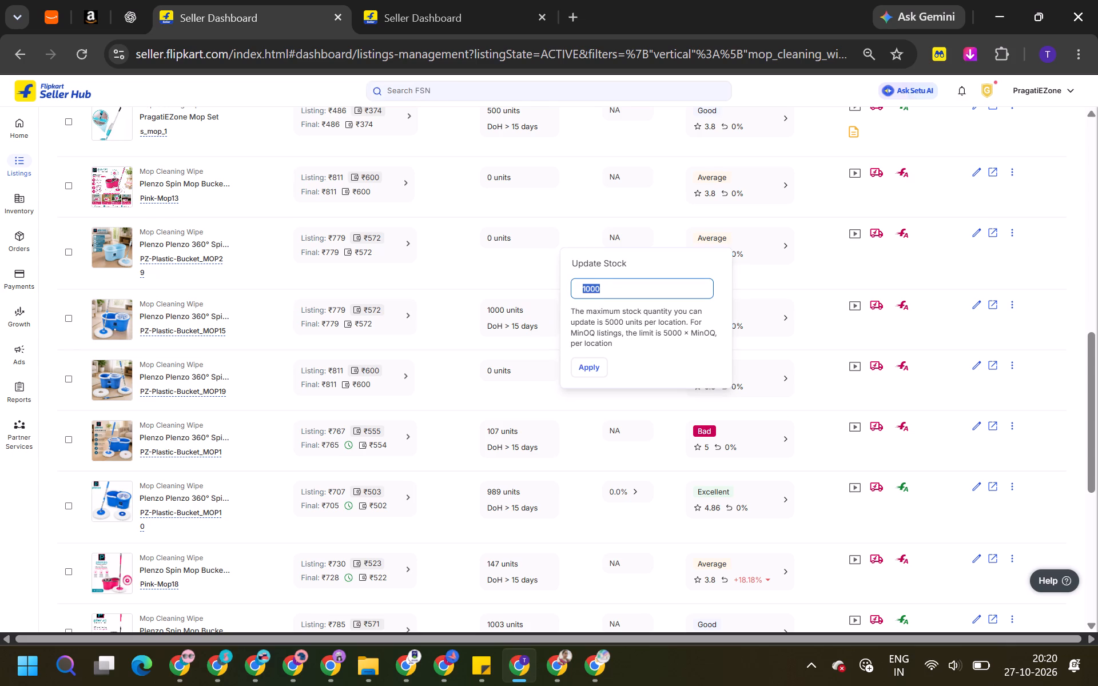
key("0")
key("Return")
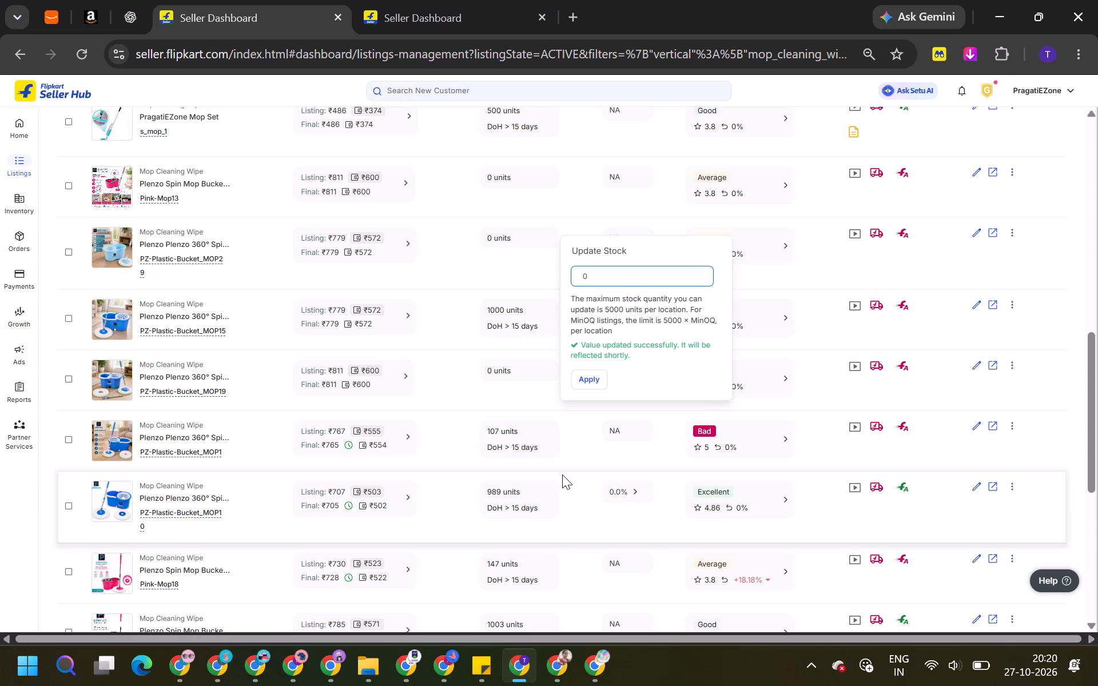
Set the stock of the PZ-Plastic-Bucket_MOP1 spin mop listing to 0.
scroll(561, 472, "down", 3)
left_click(550, 250)
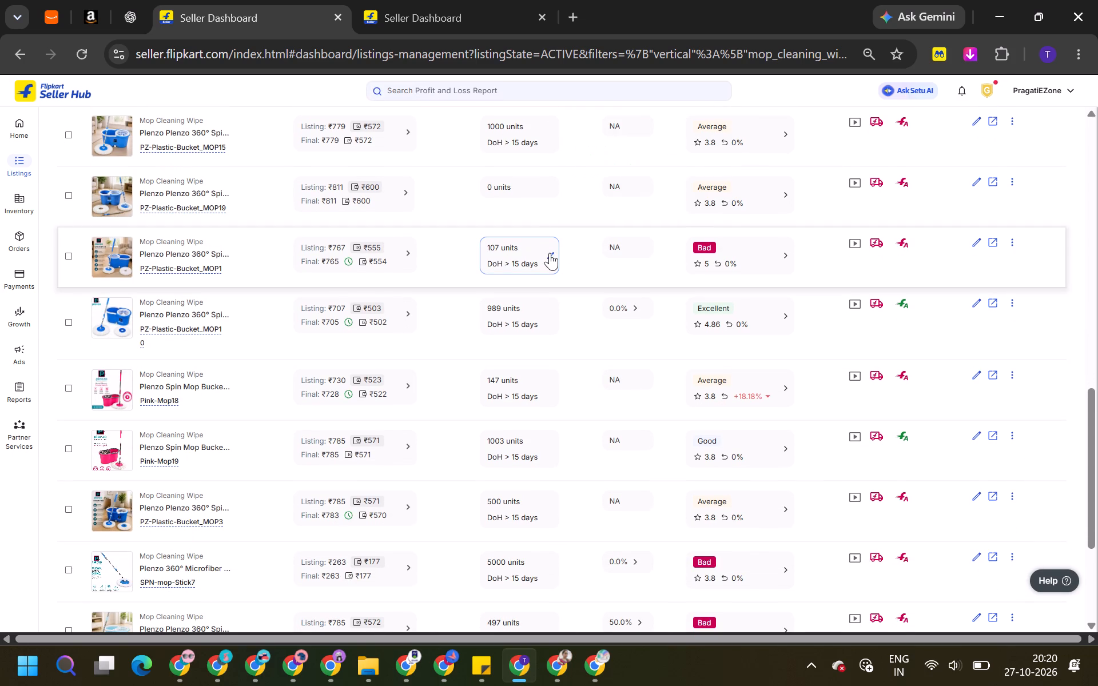
left_click(550, 253)
triple_click(599, 229)
key("0")
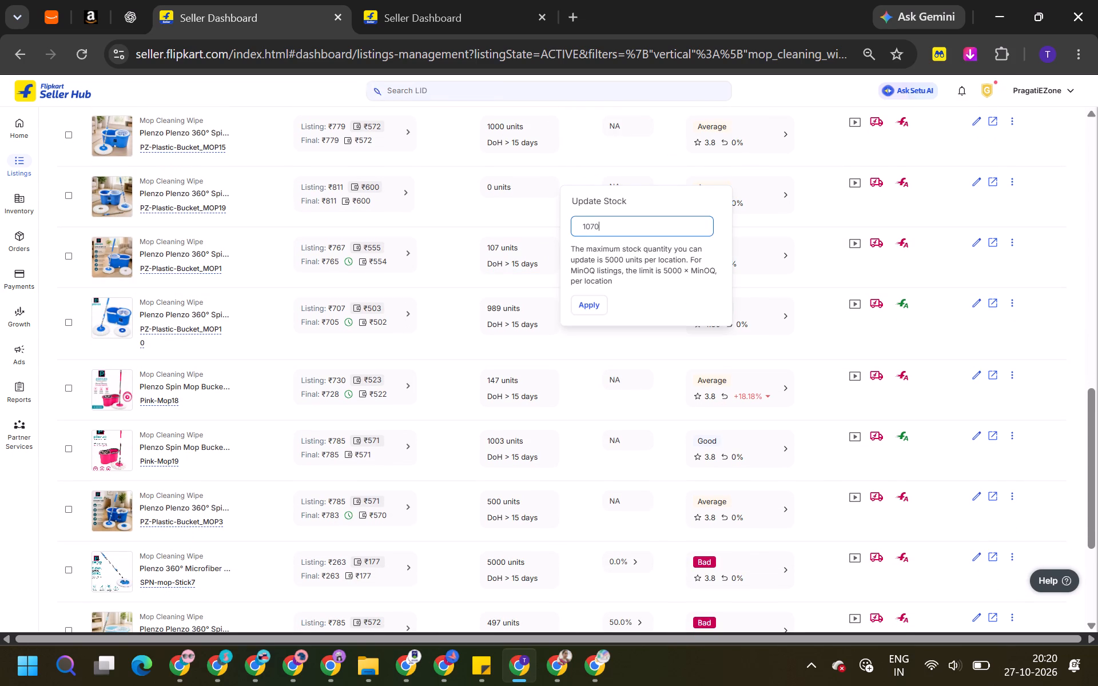
key("Return")
key("ctrl+a")
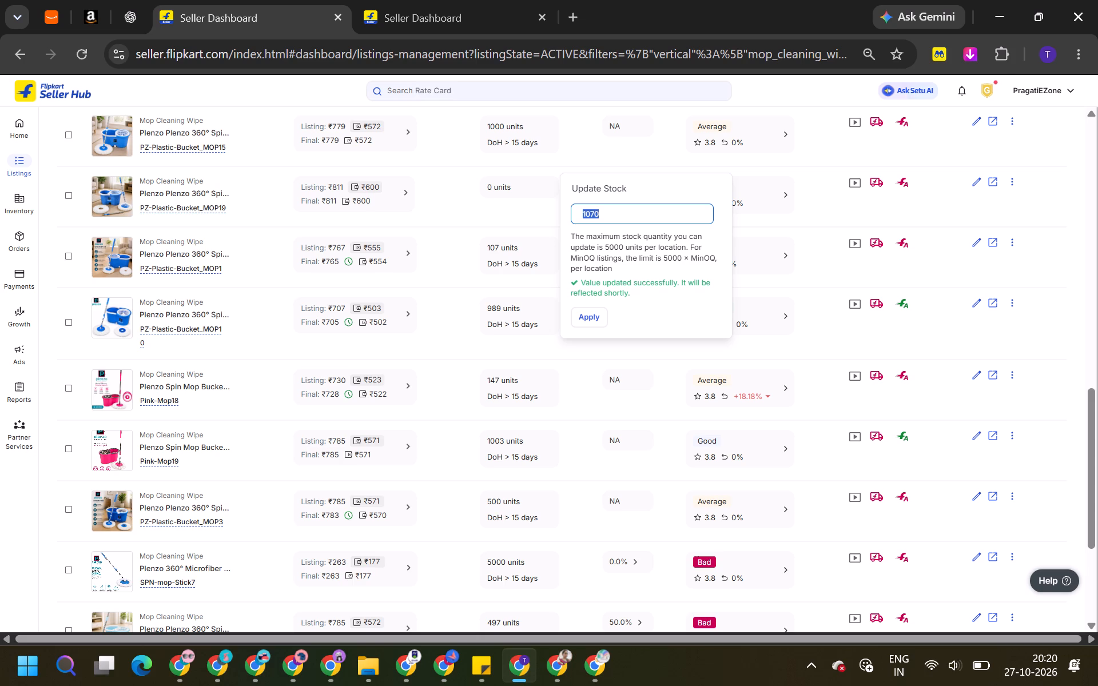
key("0")
key("Return")
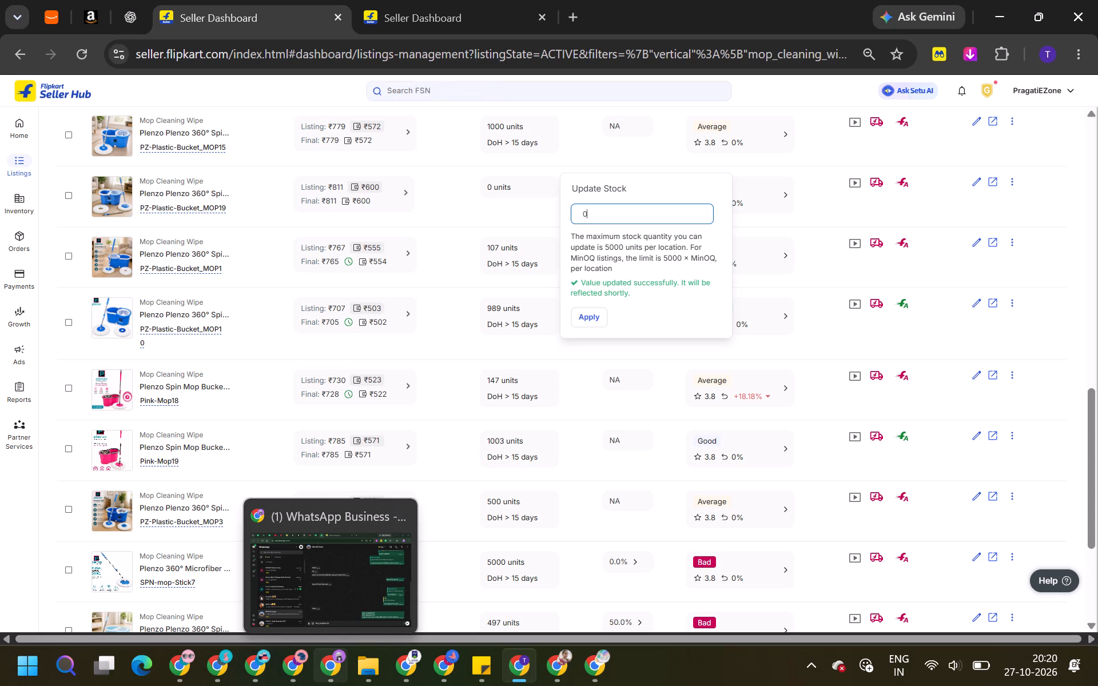
scroll(0, 264, "down", 1)
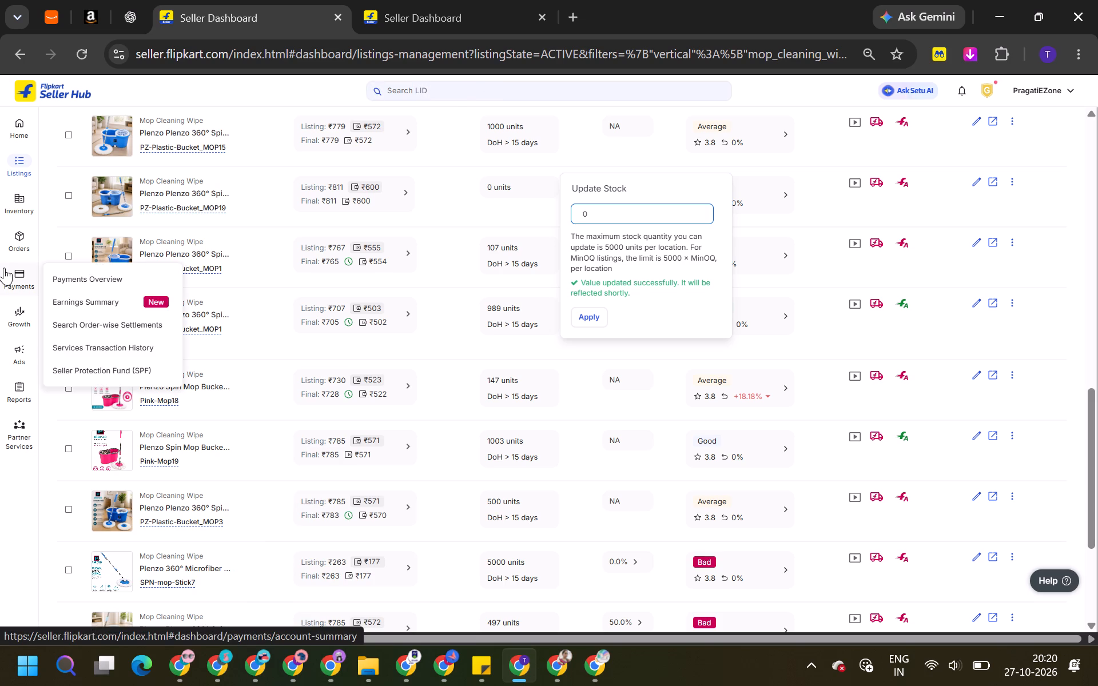
Open the Payments Overview to view upcoming and previous payments.
double_click(4, 268)
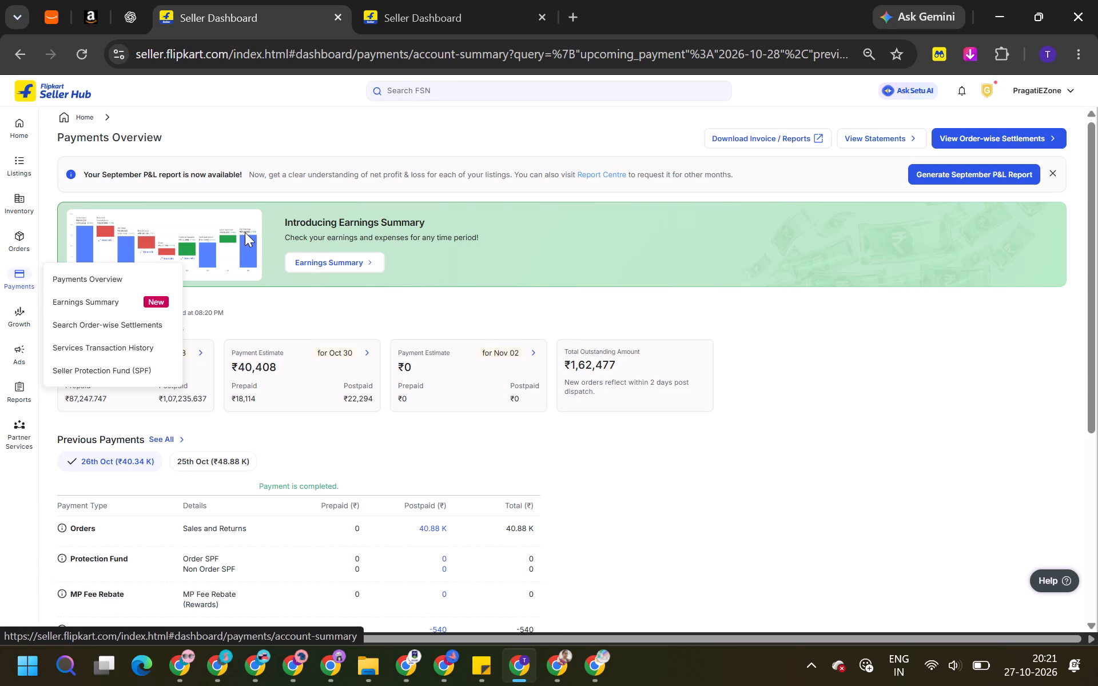
left_click(405, 0)
left_click(284, 0)
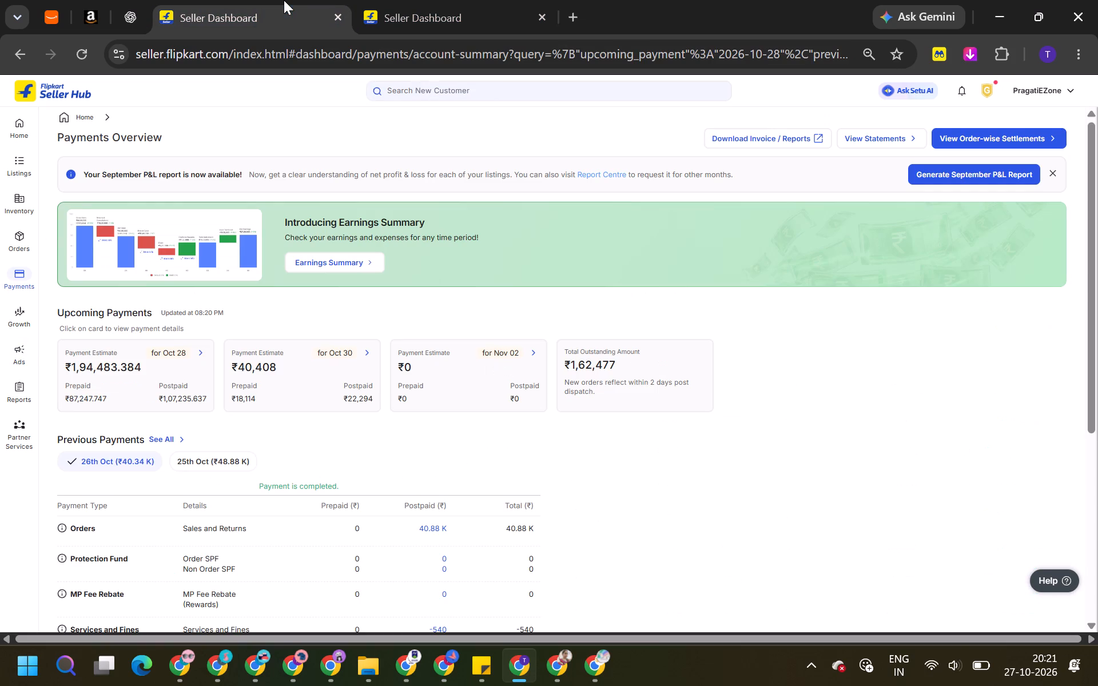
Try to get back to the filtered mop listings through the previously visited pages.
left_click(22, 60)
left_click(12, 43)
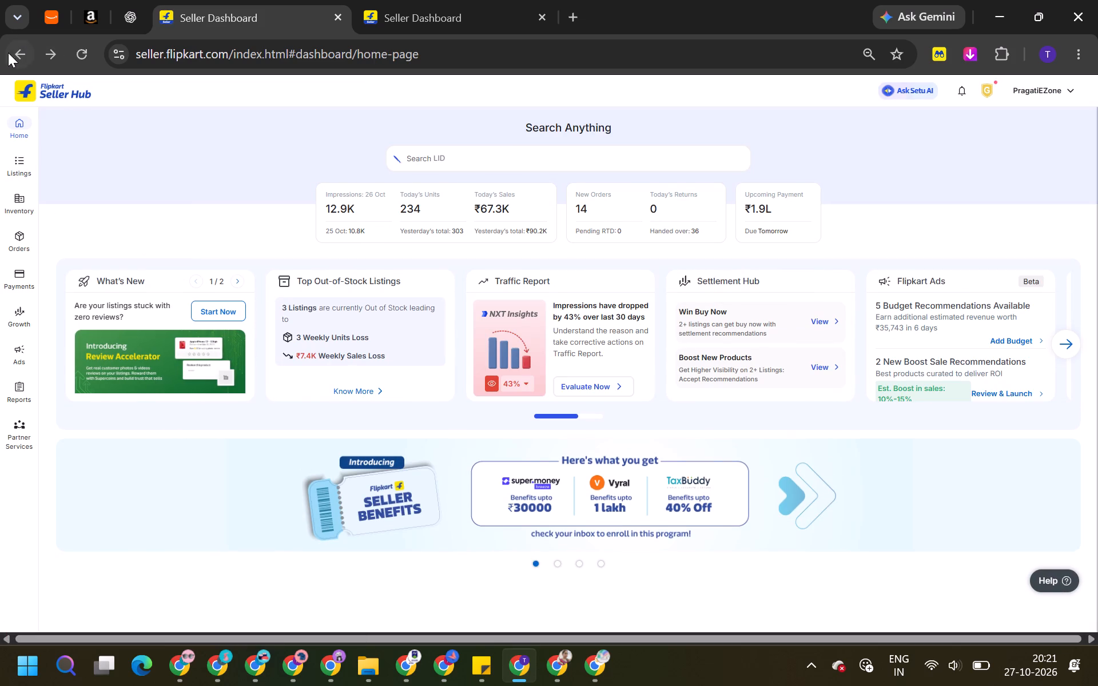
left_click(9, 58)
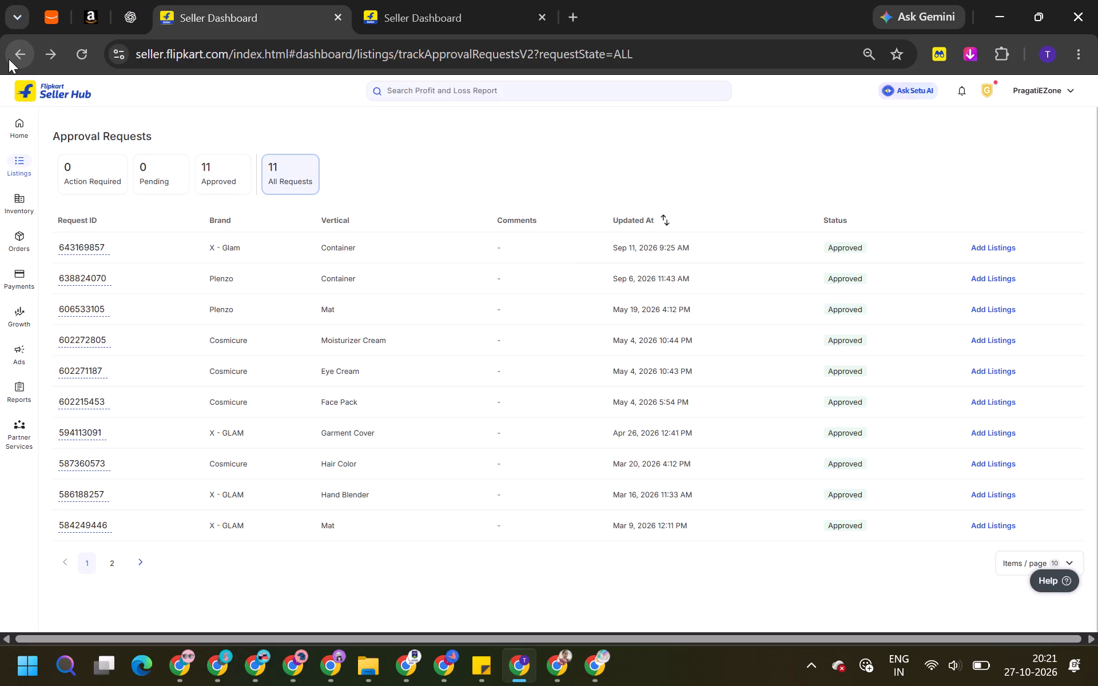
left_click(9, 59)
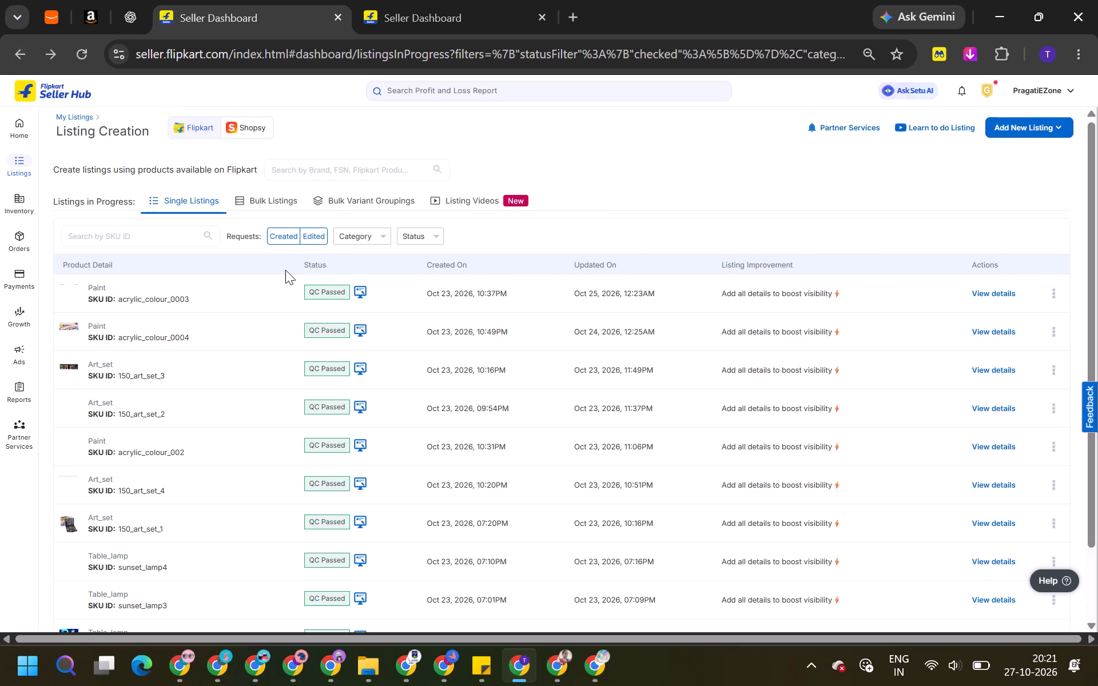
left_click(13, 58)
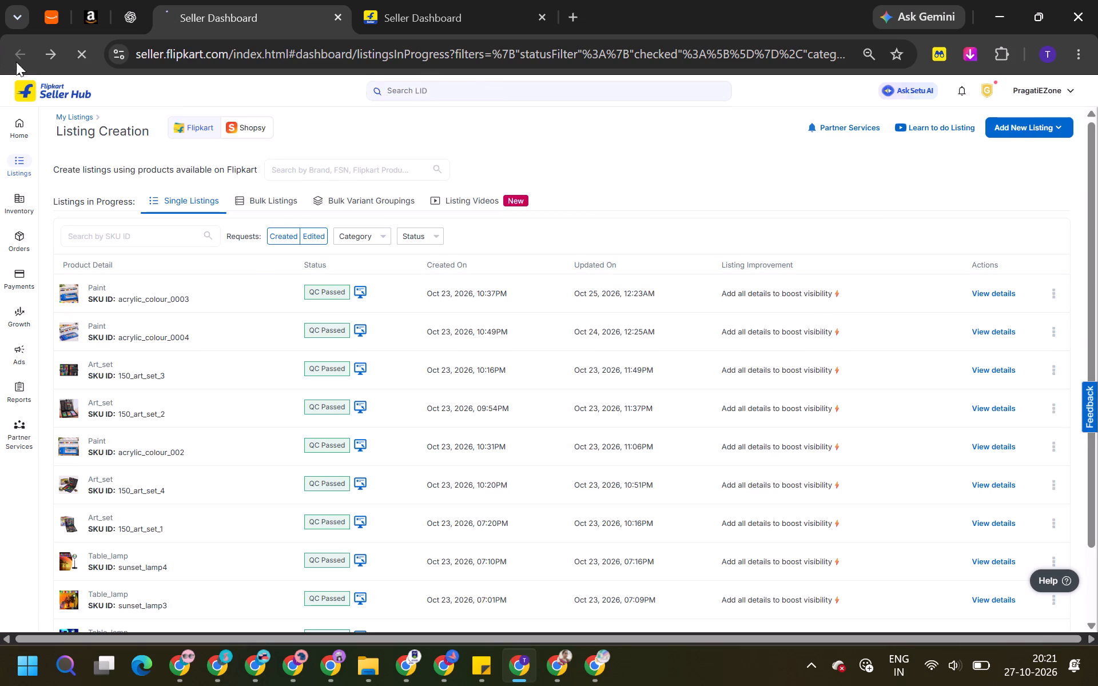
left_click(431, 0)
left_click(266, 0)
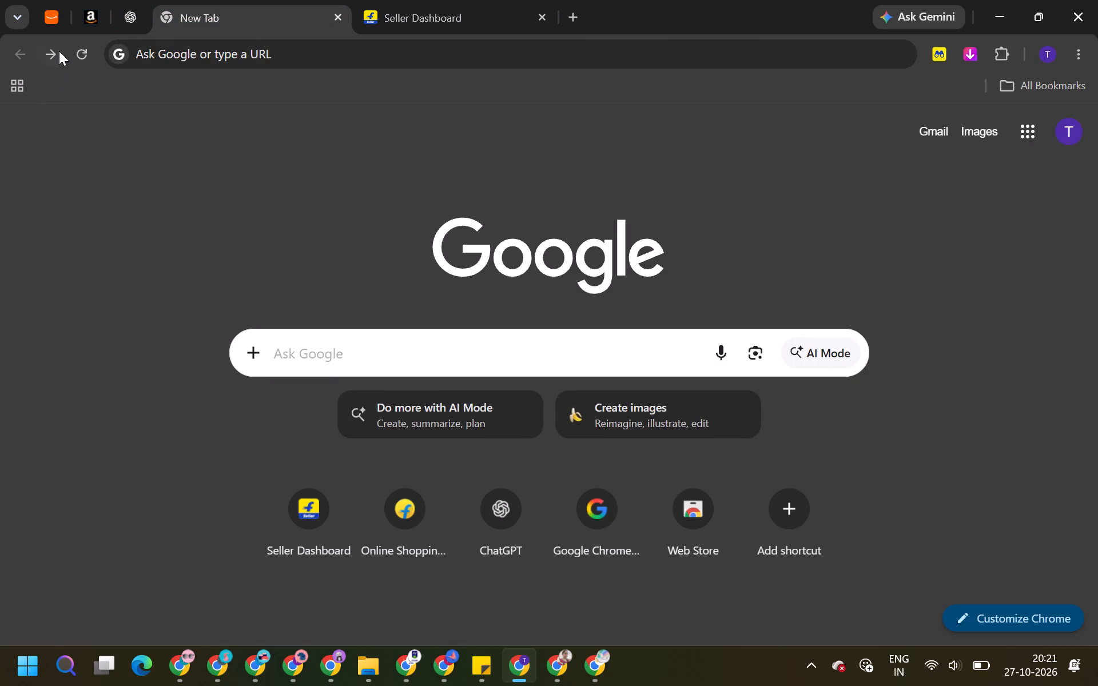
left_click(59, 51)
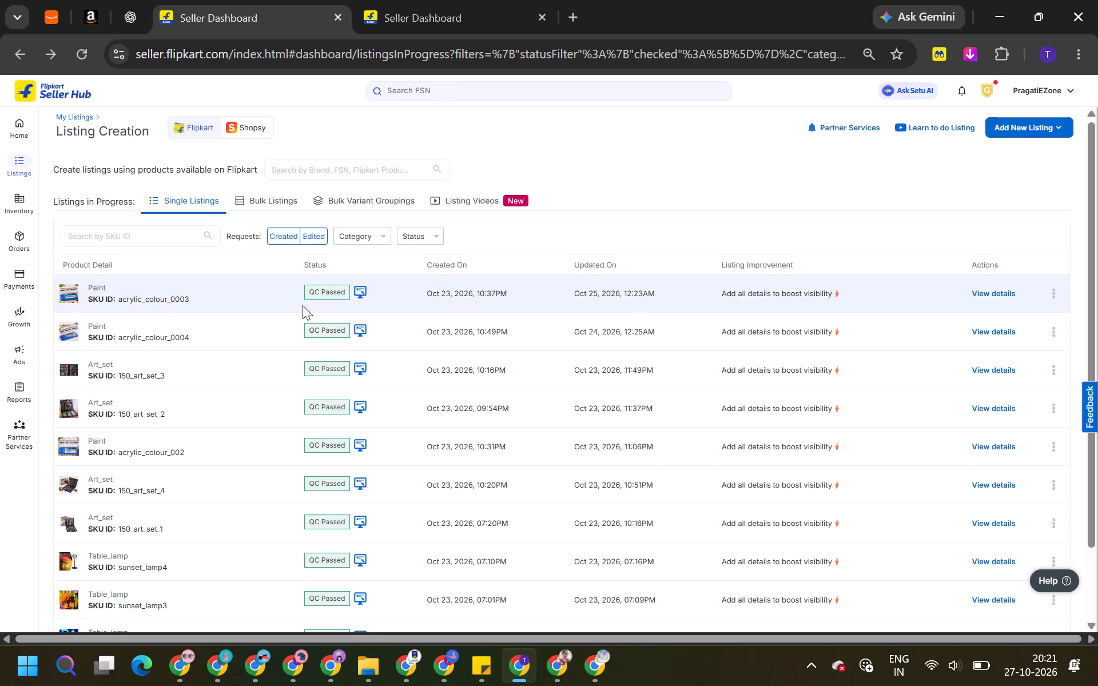
Open the active listings and filter them by the category Mop Cleaning Wipe.
left_click(22, 155)
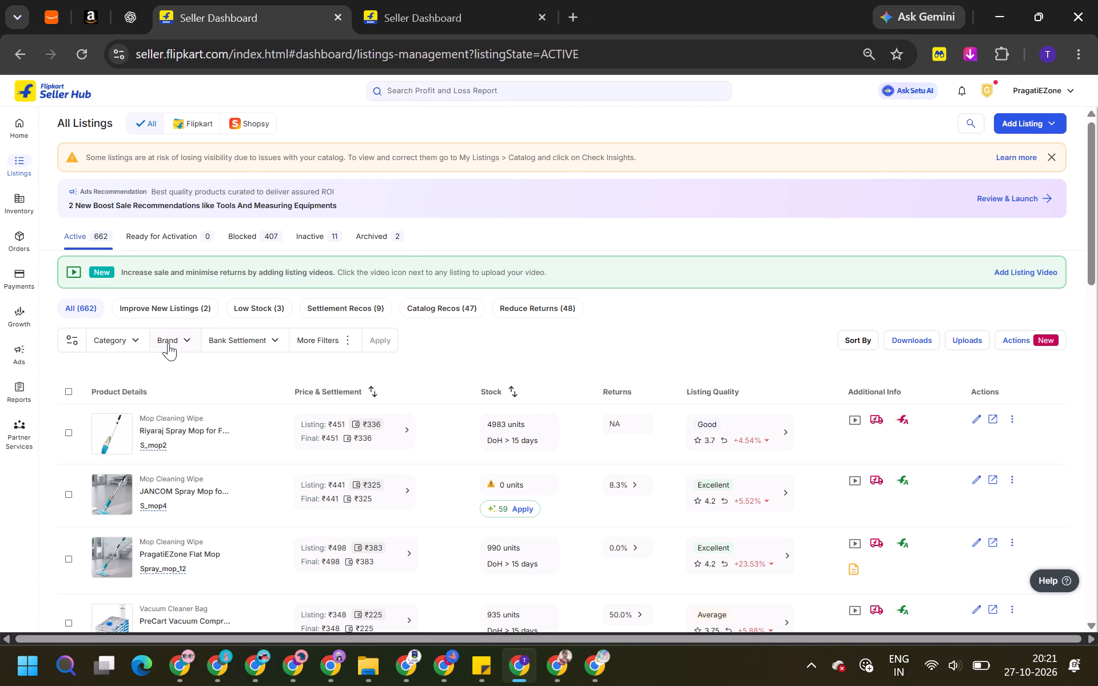
left_click(142, 343)
left_click(149, 382)
type("mop")
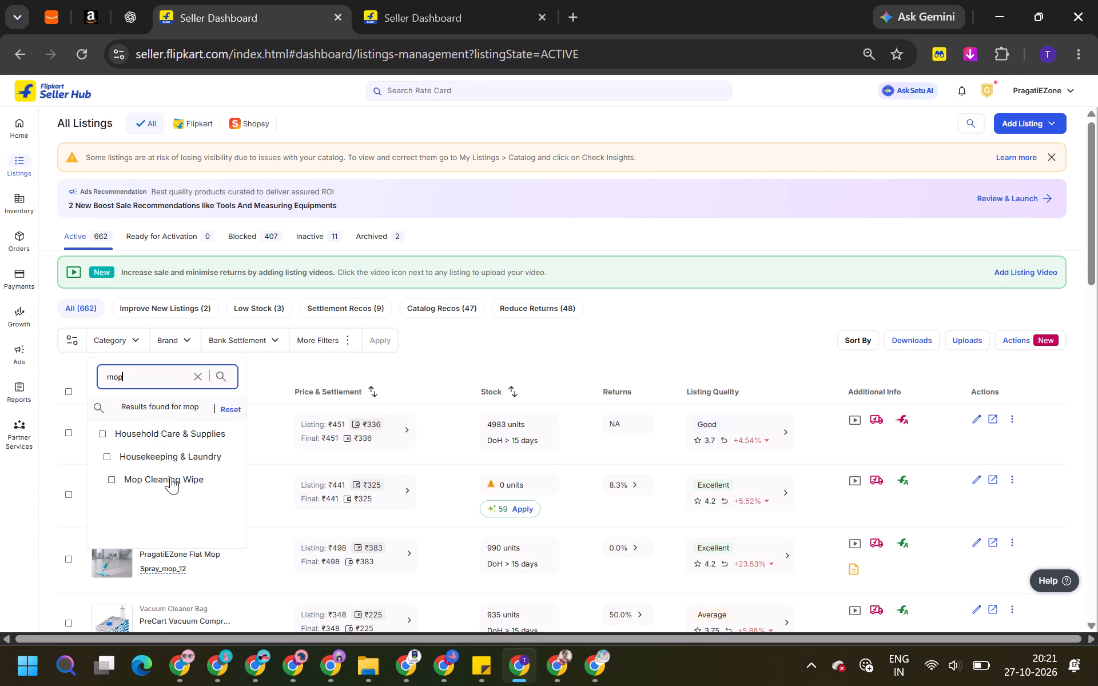
left_click(171, 477)
left_click(401, 329)
left_click(404, 334)
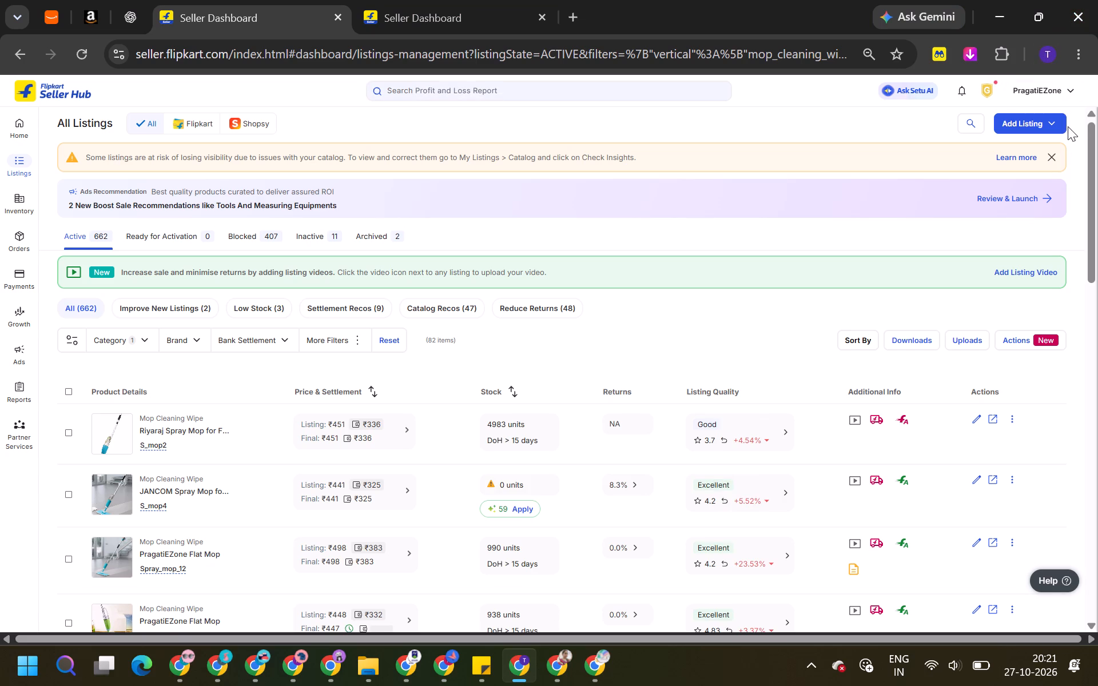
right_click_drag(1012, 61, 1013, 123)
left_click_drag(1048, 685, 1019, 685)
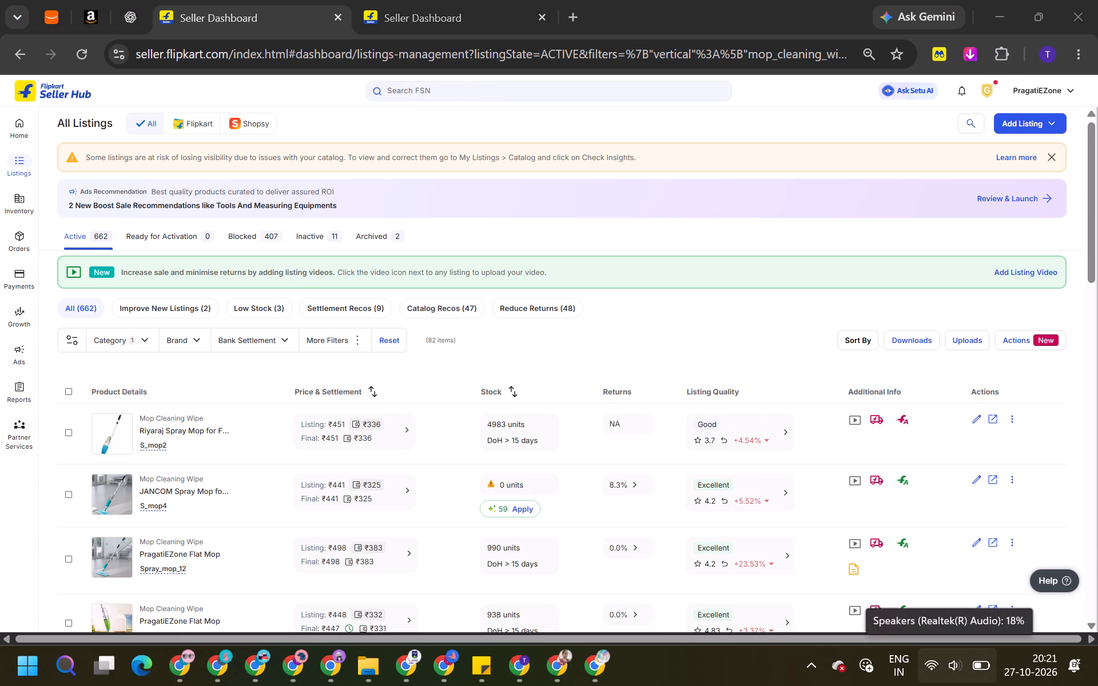
Set the stock of the PZ-Plastic-Bucket_MOP10 spin mop listing to 0.
left_click(560, 193)
scroll(559, 194, "down", 3)
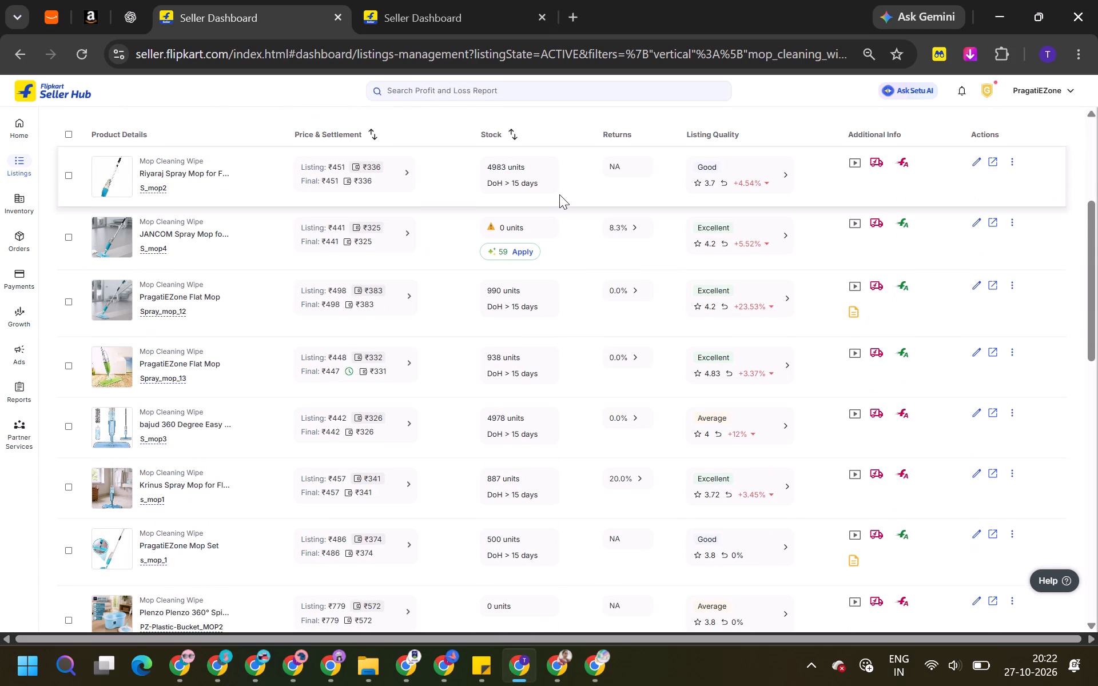
scroll(547, 283, "down", 2)
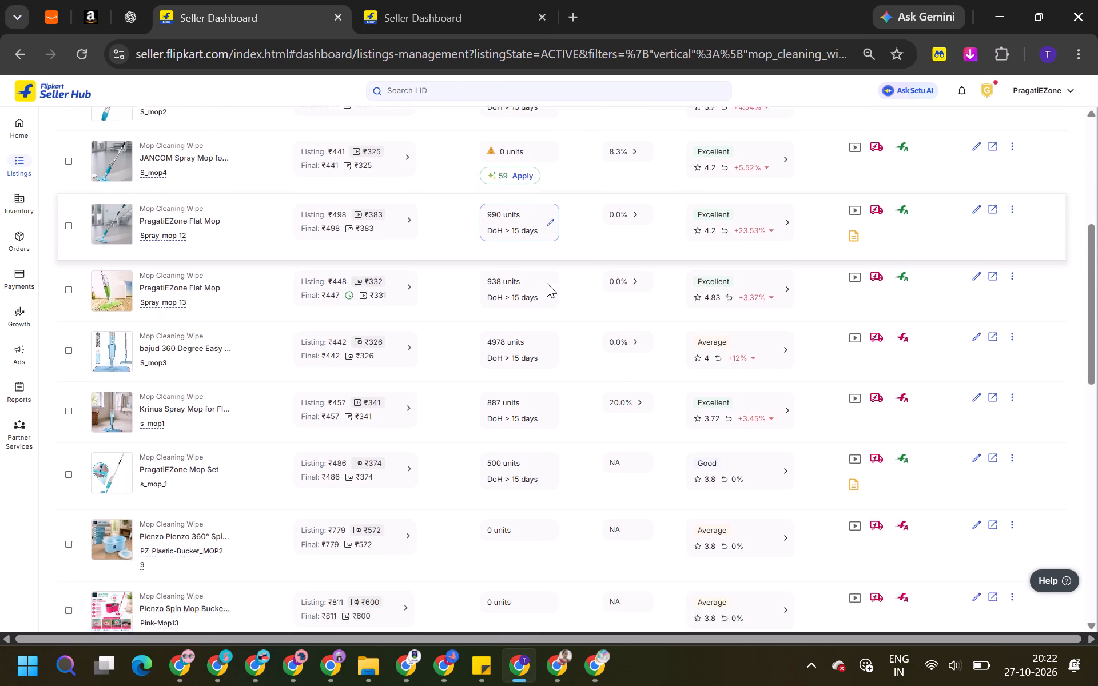
scroll(547, 283, "down", 4)
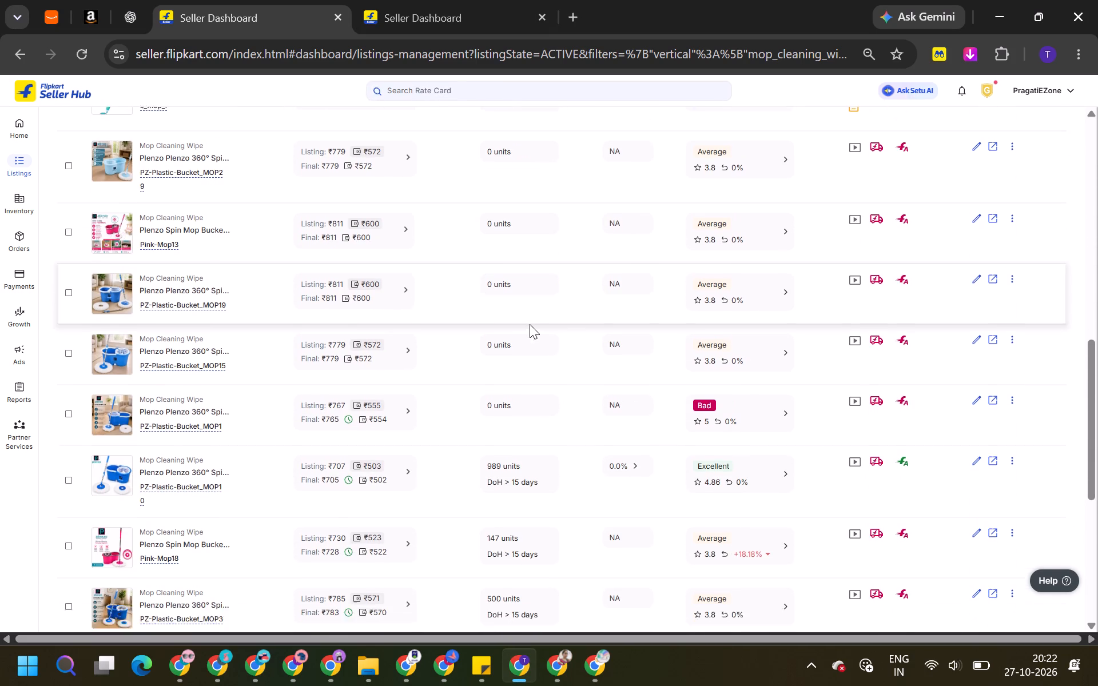
scroll(530, 324, "down", 1)
left_click(549, 325)
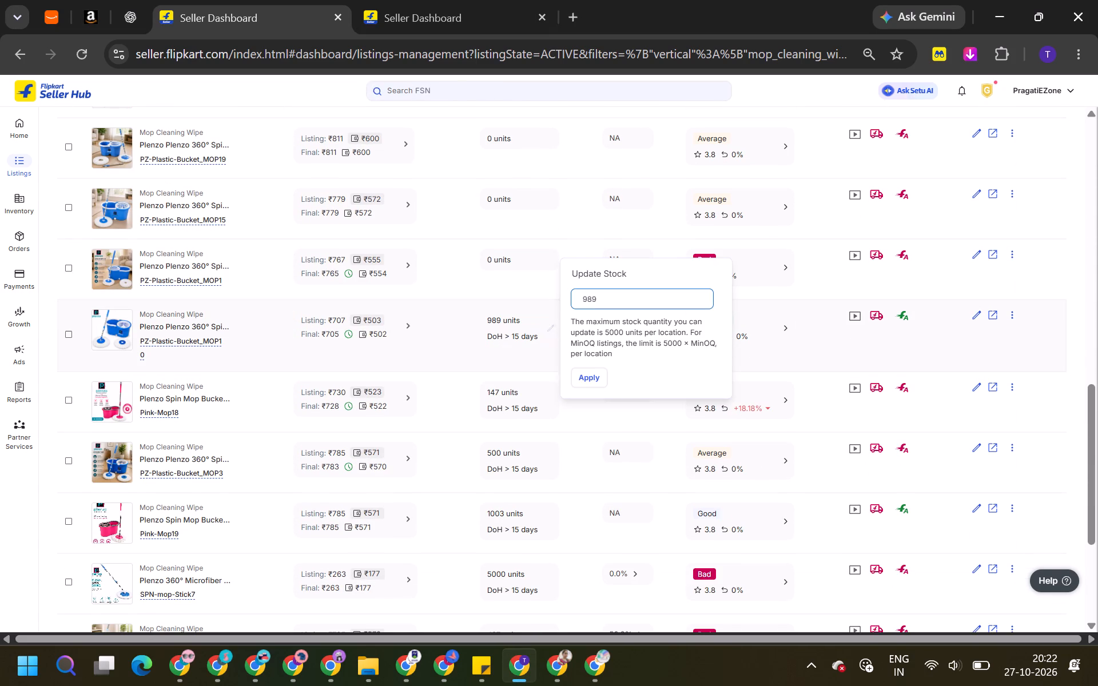
triple_click(592, 298)
key("0")
key("Return")
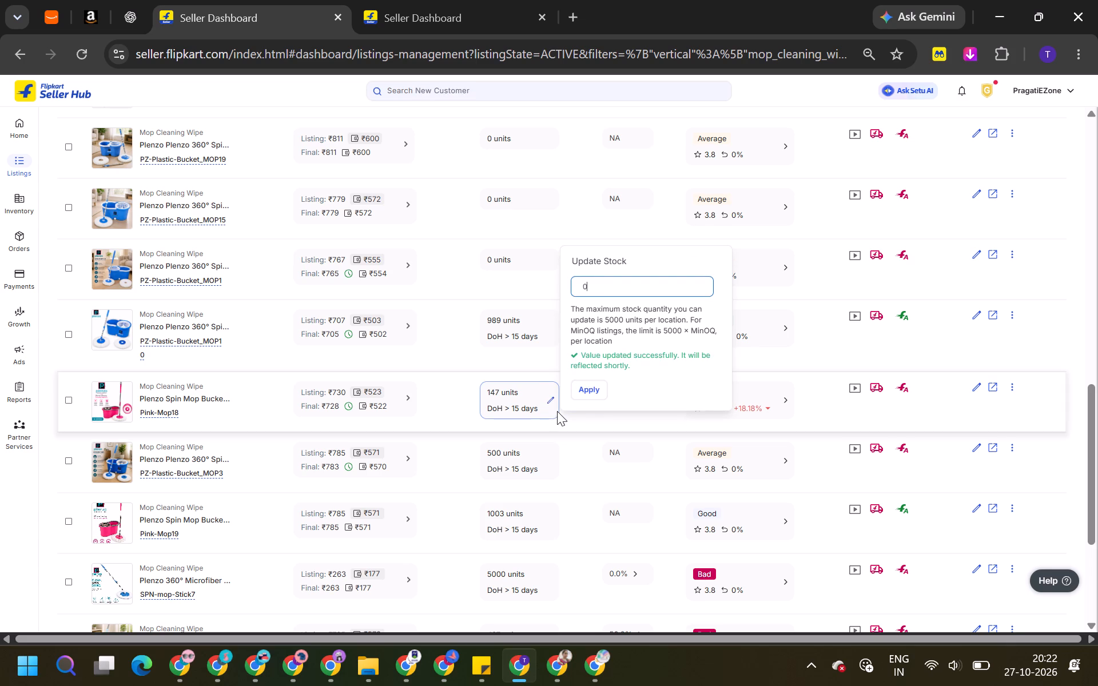
Set the stock of the Pink-Mop18 spin mop listing to 0.
left_click(557, 411)
left_click(545, 394)
left_click(551, 398)
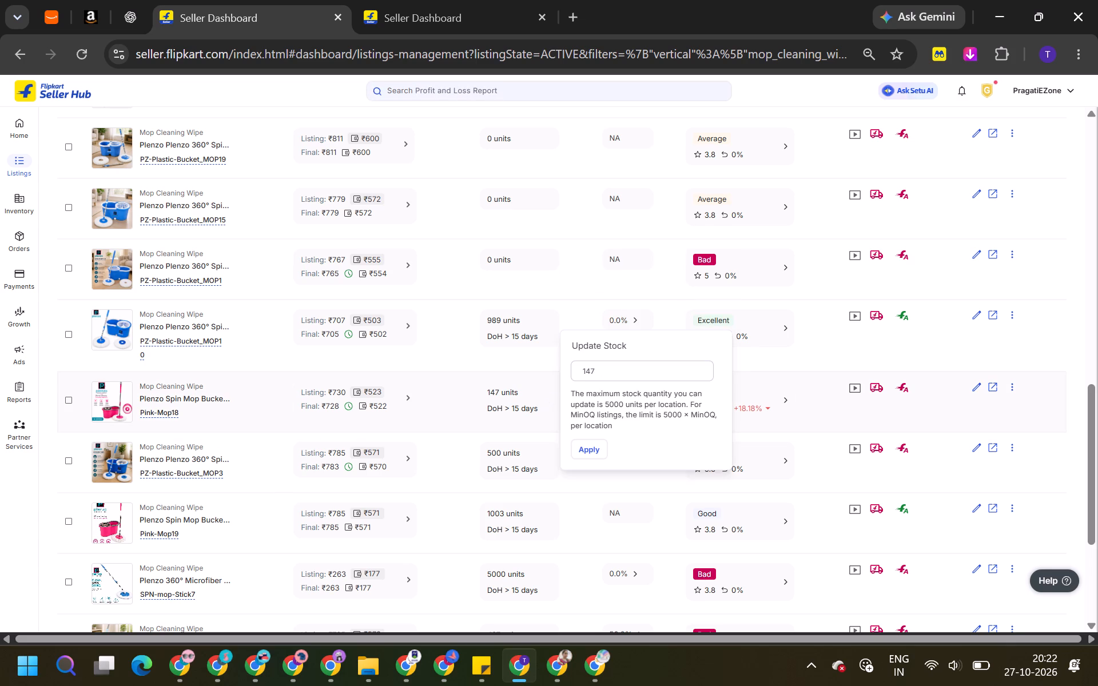
triple_click(588, 370)
key("0")
key("Return")
Set the stock of the PZ-Plastic-Bucket_MOP3 spin mop listing to 0.
double_click(548, 469)
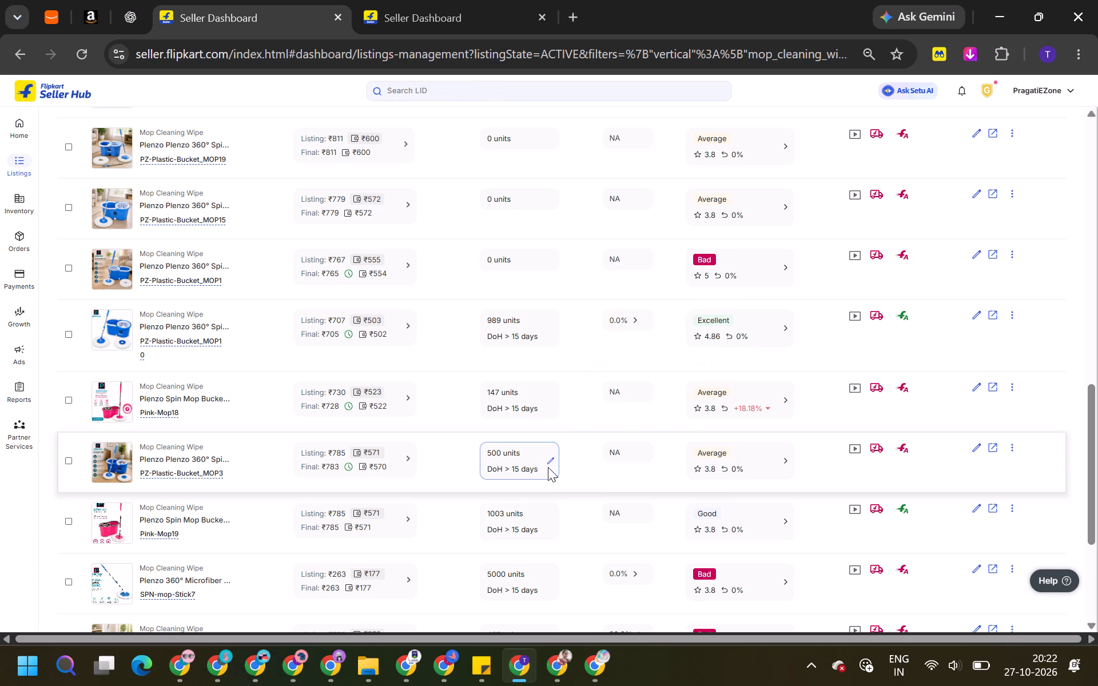
left_click(550, 458)
double_click(582, 433)
key("0")
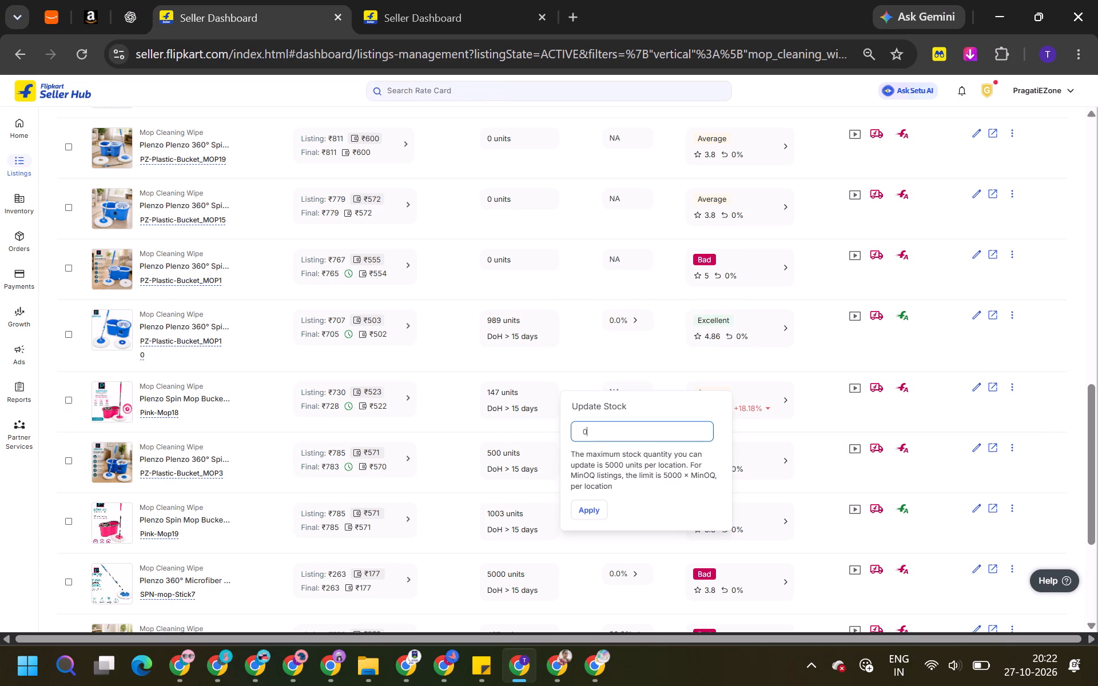
key("Return")
Set the stock of the Pink-Mop19 spin mop listing to 0.
scroll(504, 472, "down", 2)
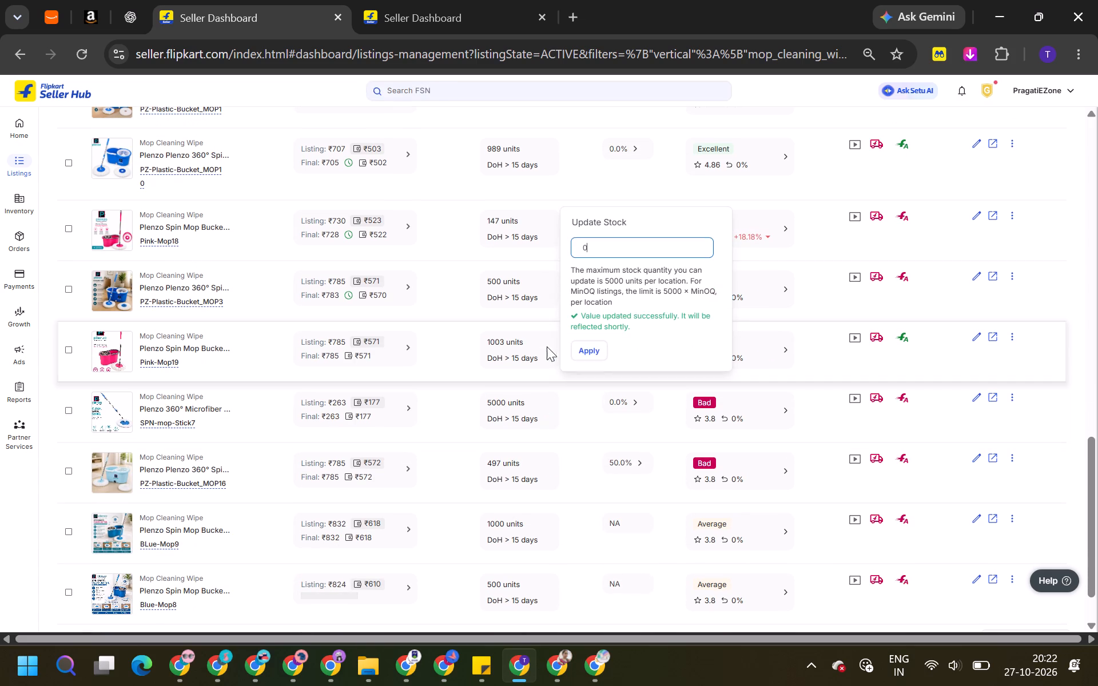
left_click(547, 346)
left_click(550, 351)
left_click(579, 341)
double_click(580, 322)
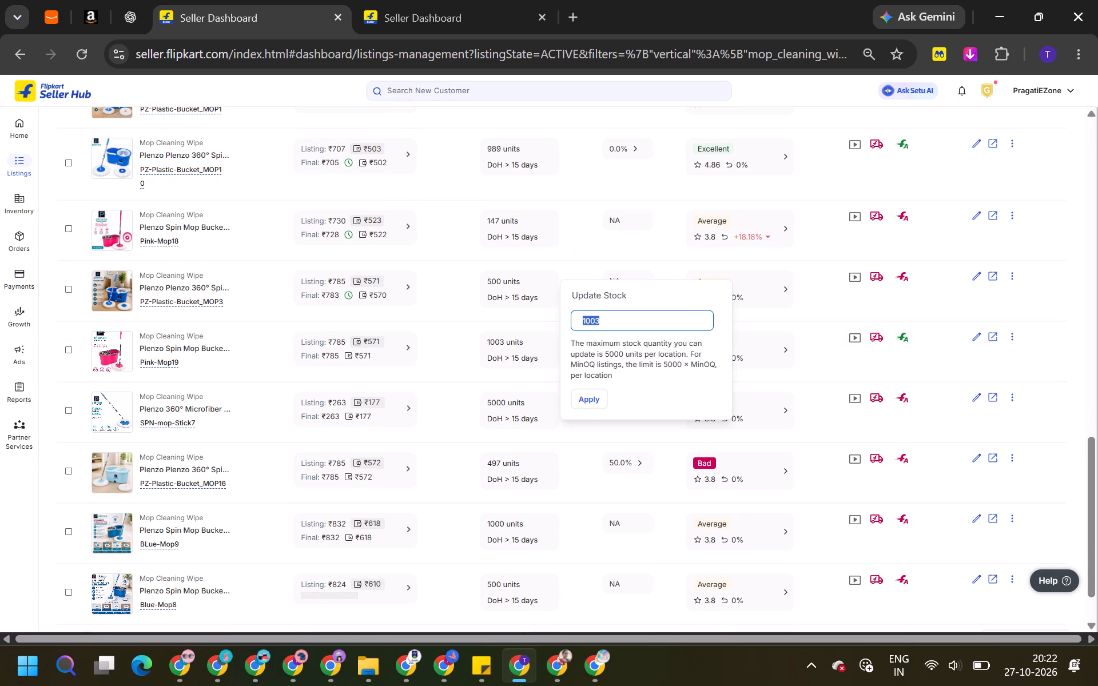
key("0")
key("Return")
left_click(550, 417)
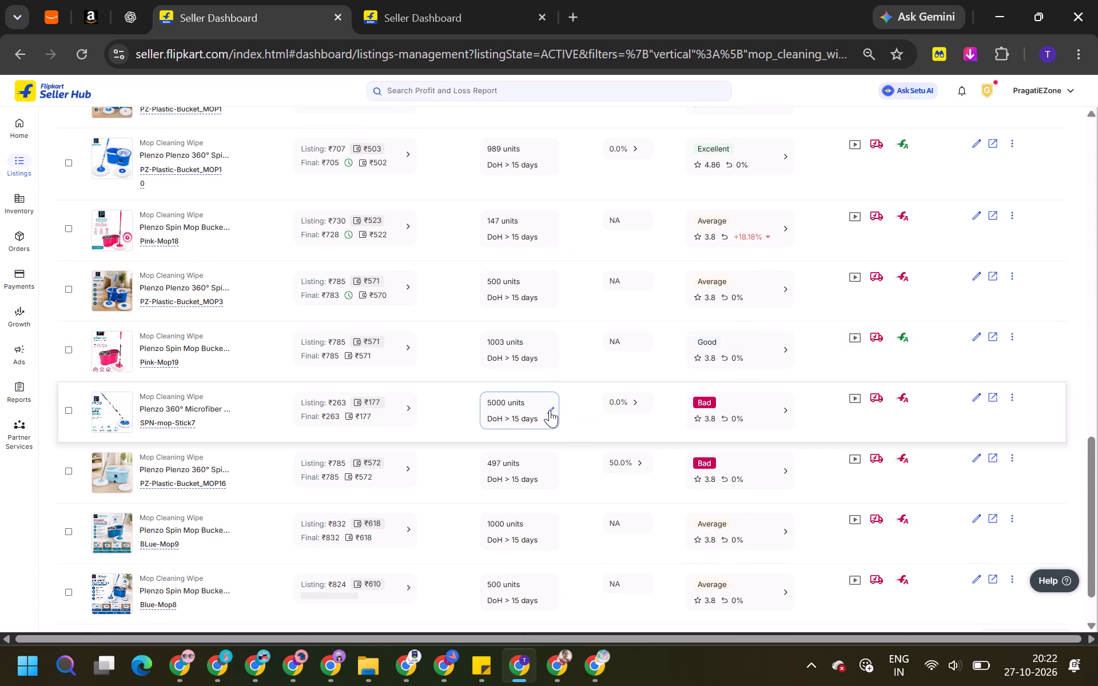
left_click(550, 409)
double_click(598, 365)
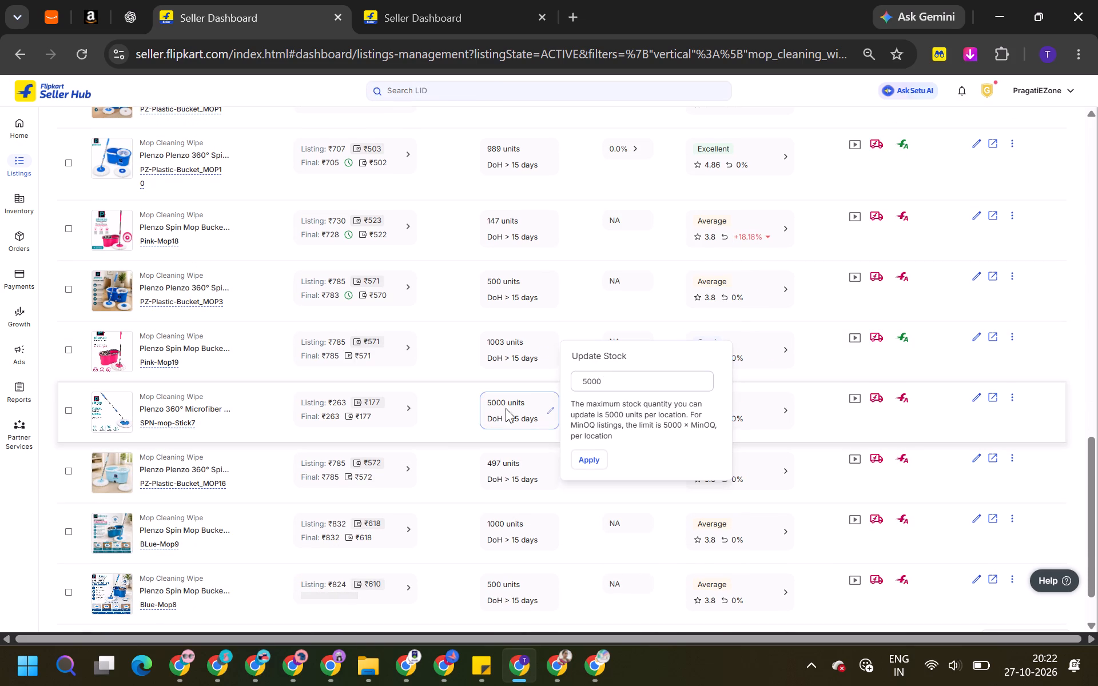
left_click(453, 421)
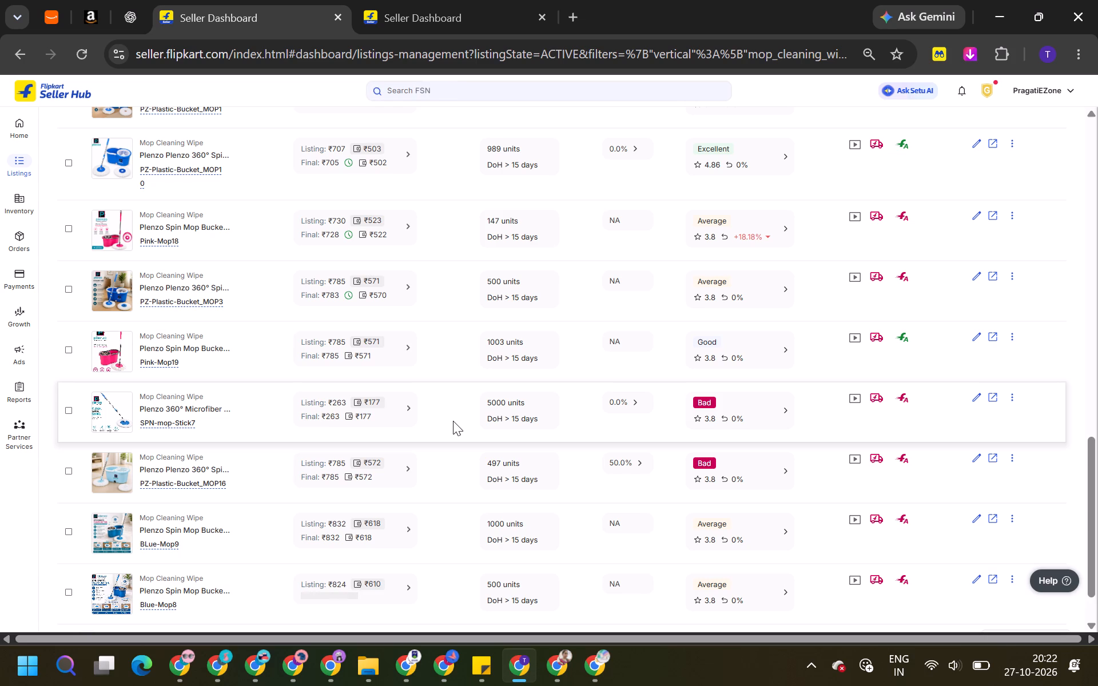
Set the bank settlement of the SPN-mop-Stick7 microfiber mop listing to 199 and apply it.
scroll(453, 420, "down", 1)
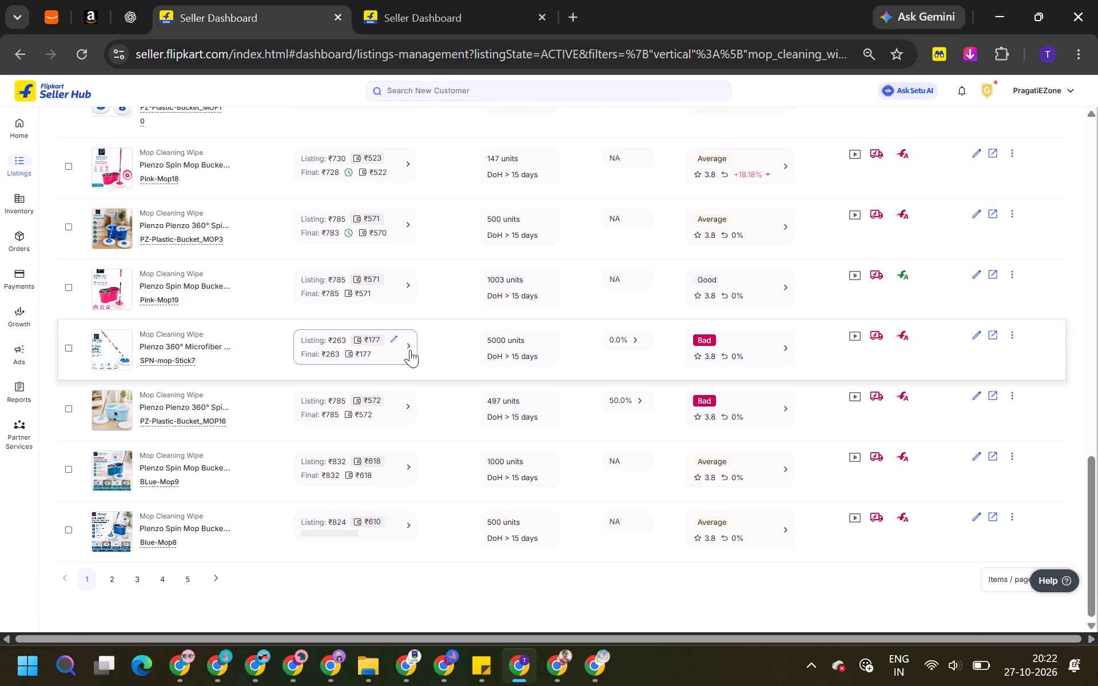
scroll(410, 350, "down", 1)
left_click(393, 339)
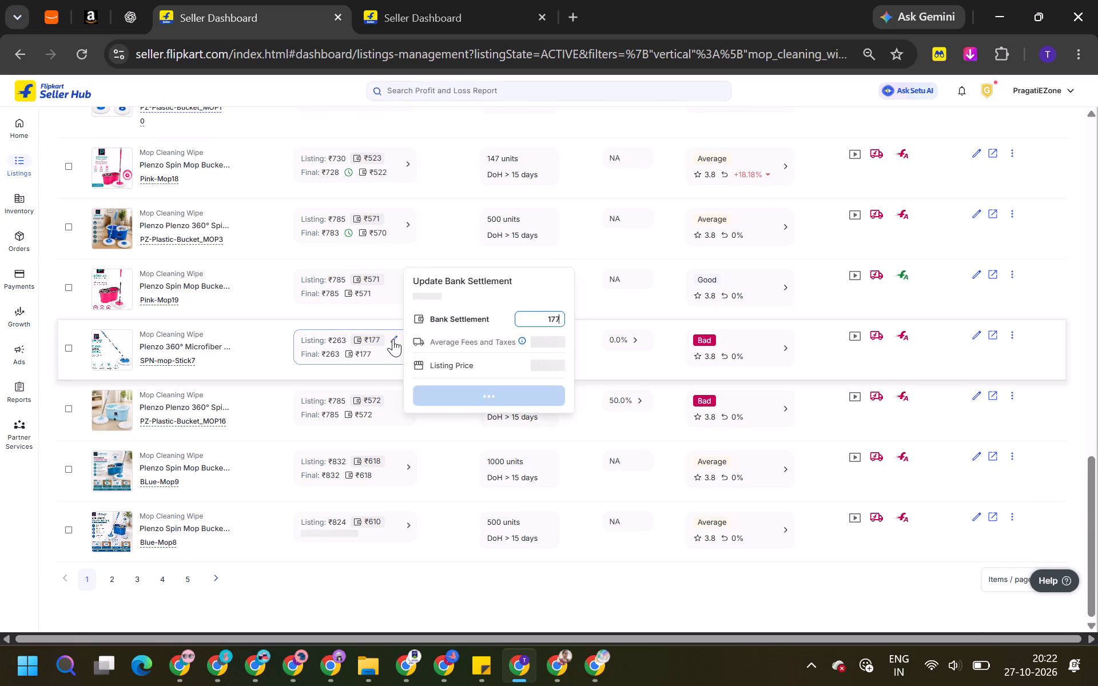
double_click(552, 280)
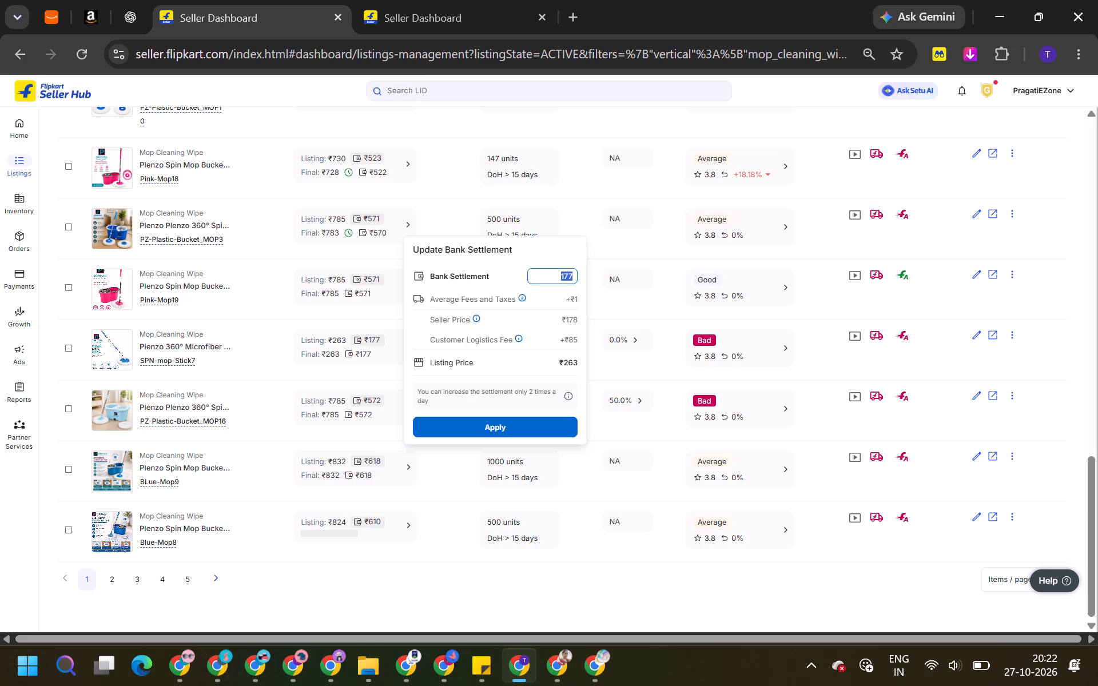
type("100")
key("BackSpace")
key("BackSpace")
key("BackSpace")
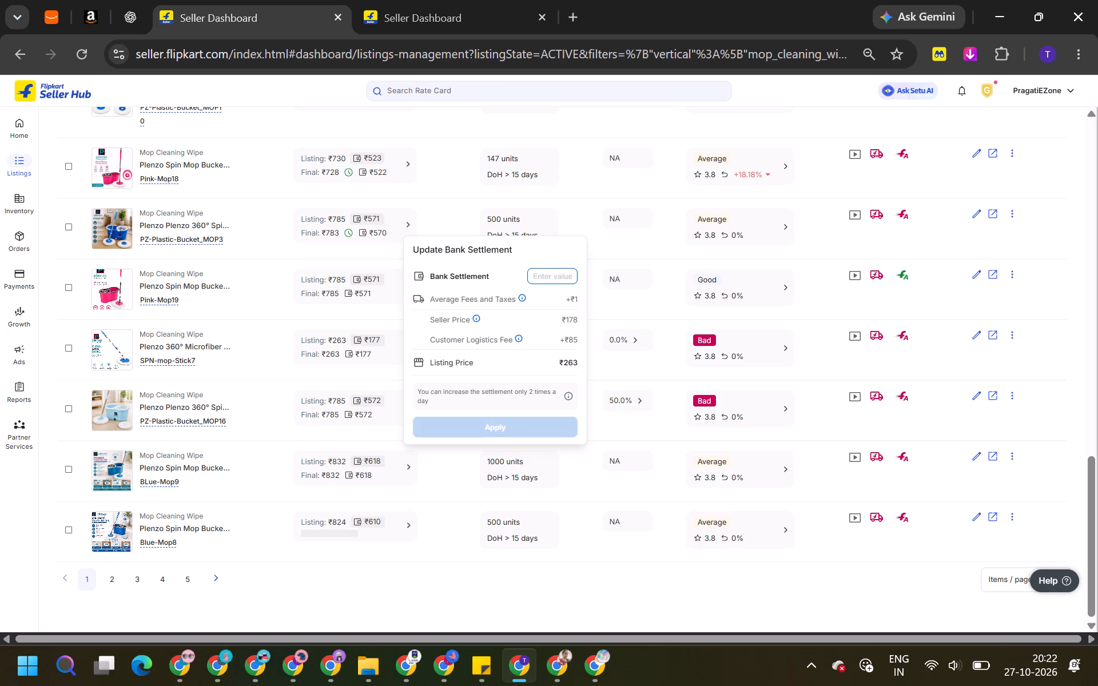
key("9")
key("BackSpace")
type("1999\\")
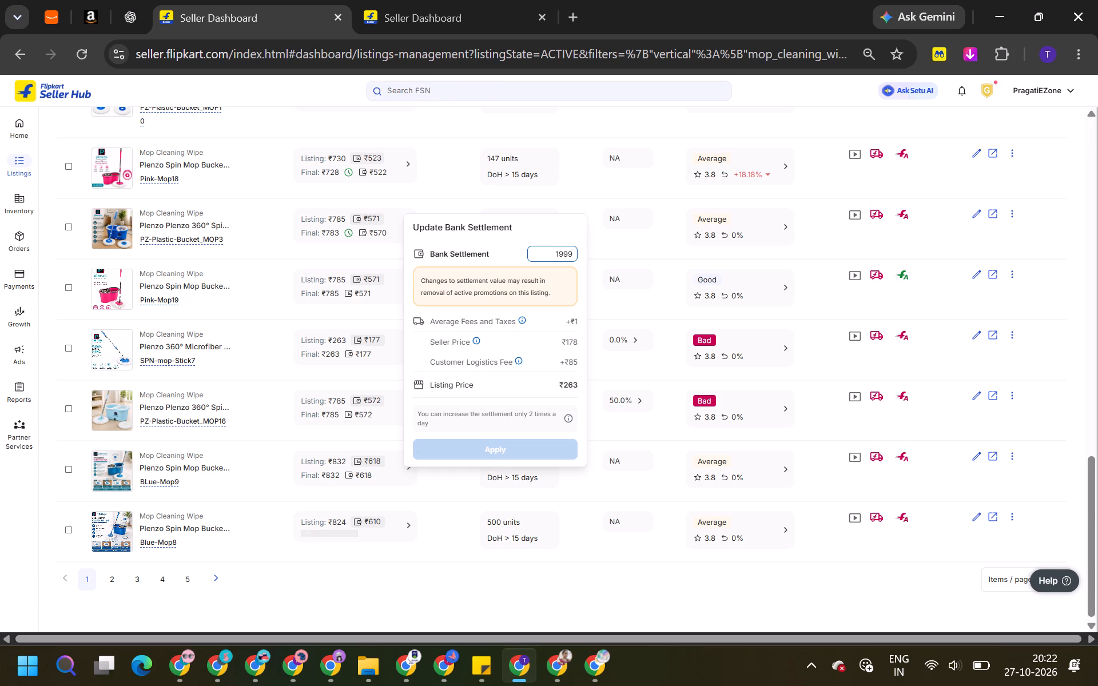
key("BackSpace")
key("Return")
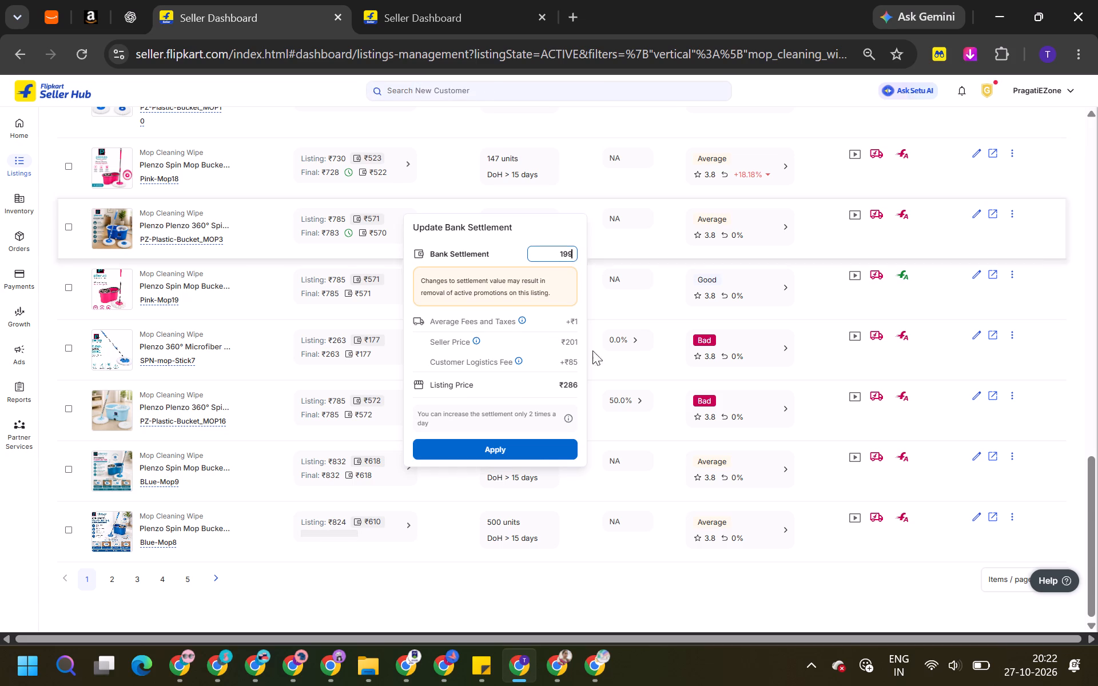
left_click(540, 450)
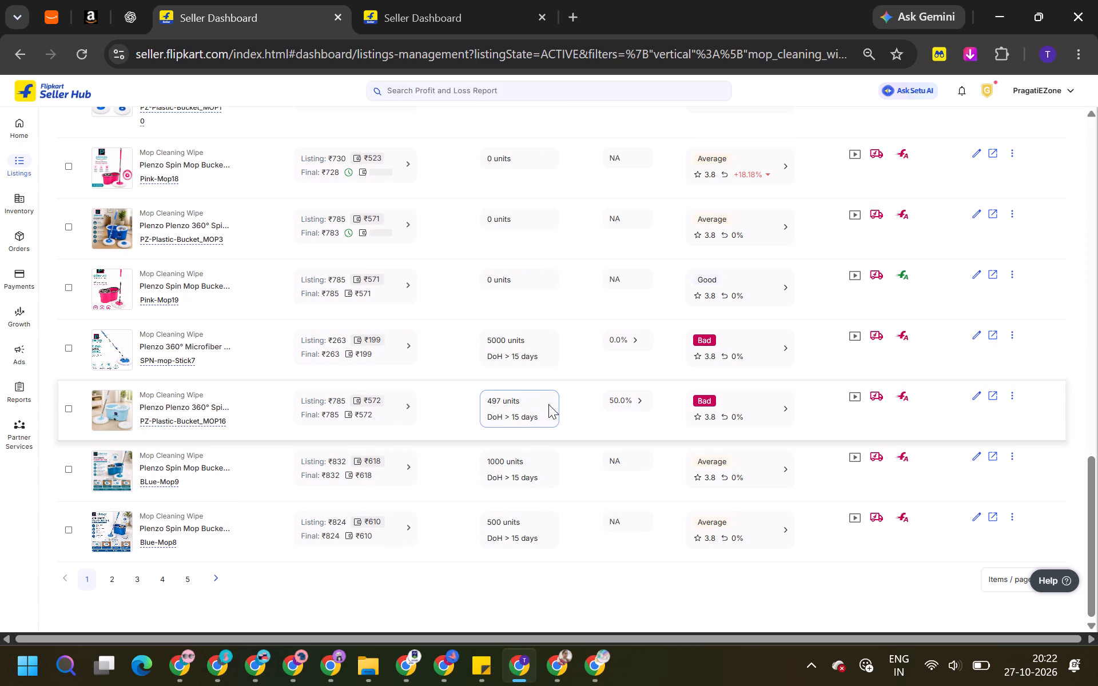
Set the stock of the PZ-Plastic-Bucket_MOP16 spin mop listing to 0.
left_click(548, 409)
triple_click(587, 380)
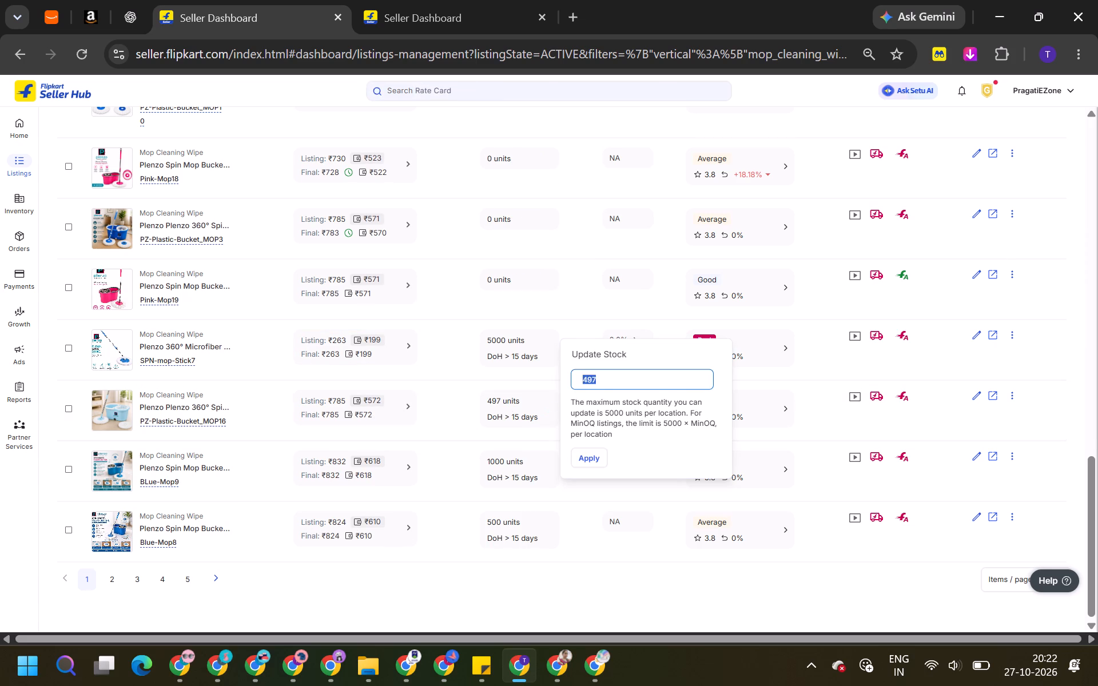
key("0")
key("Return")
left_click(523, 504)
Set the stock of the BLue-Mop9 spin mop listing to 0.
left_click(558, 467)
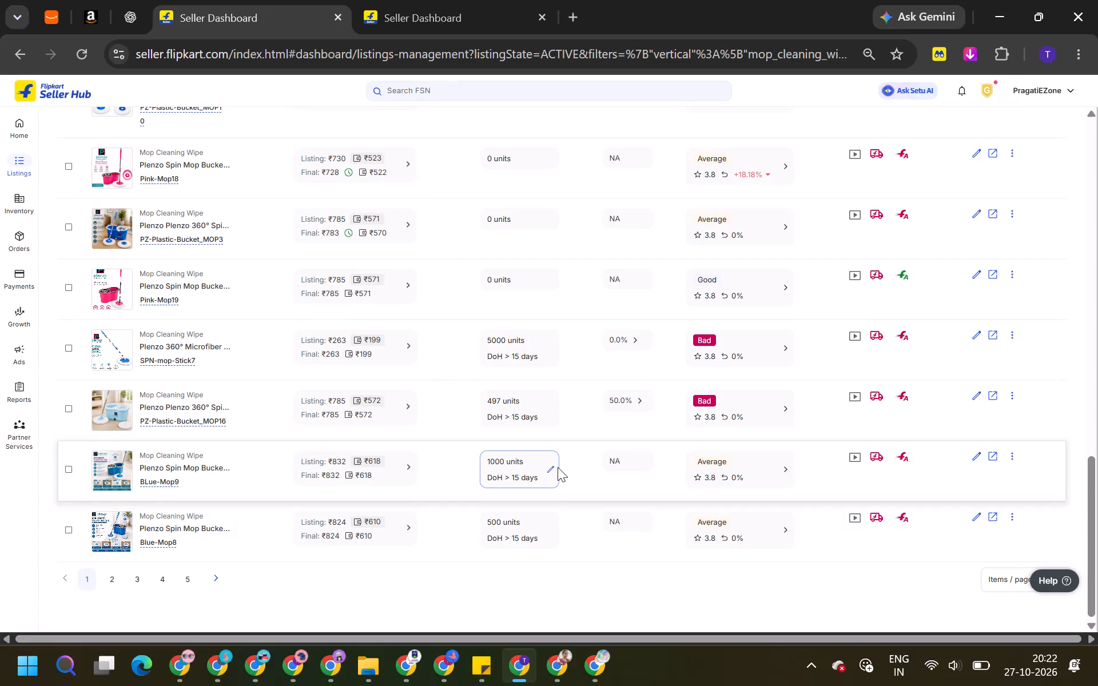
left_click(558, 467)
left_click(554, 467)
triple_click(575, 444)
key("0")
key("Return")
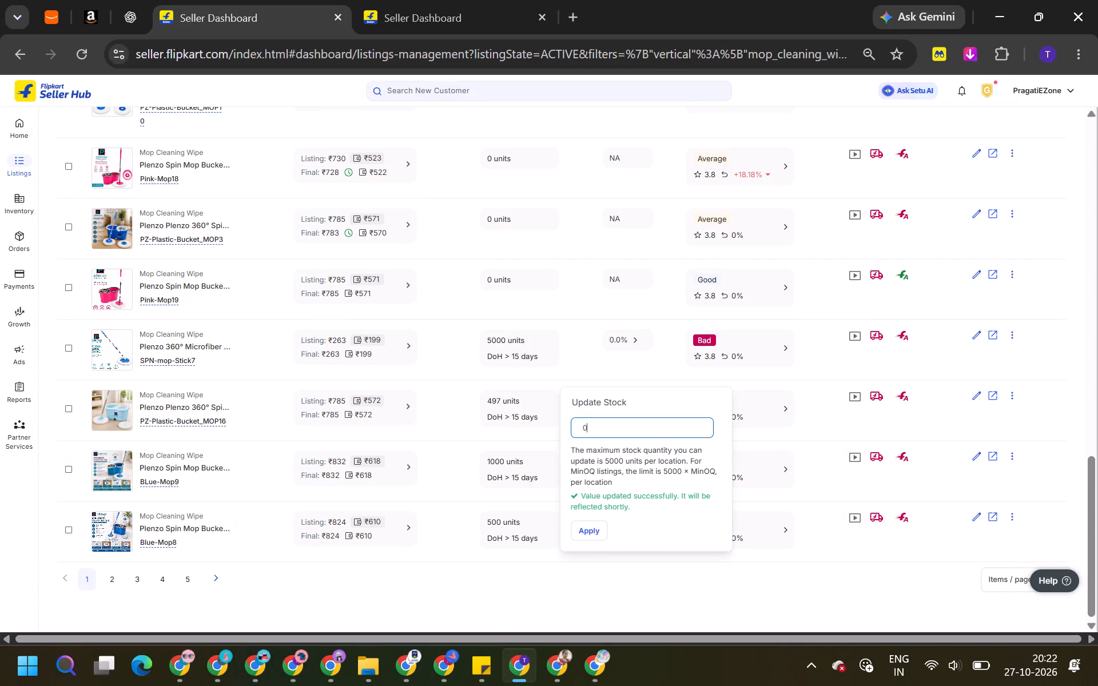
left_click(539, 535)
Set the stock of the Blue-Mop8 spin mop listing to 0.
left_click(548, 534)
triple_click(592, 496)
key("0")
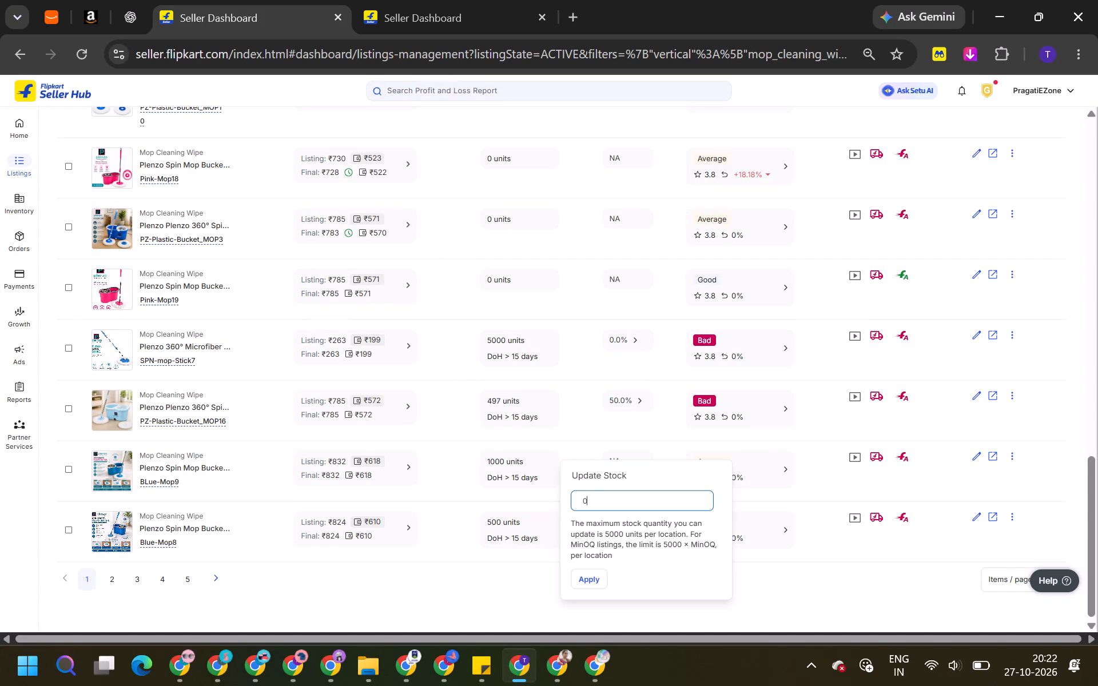
key("Return")
Go to page 2 of the filtered listings and set the stock of the Pink-Mop12 spin mop listing to 0.
left_click(114, 584)
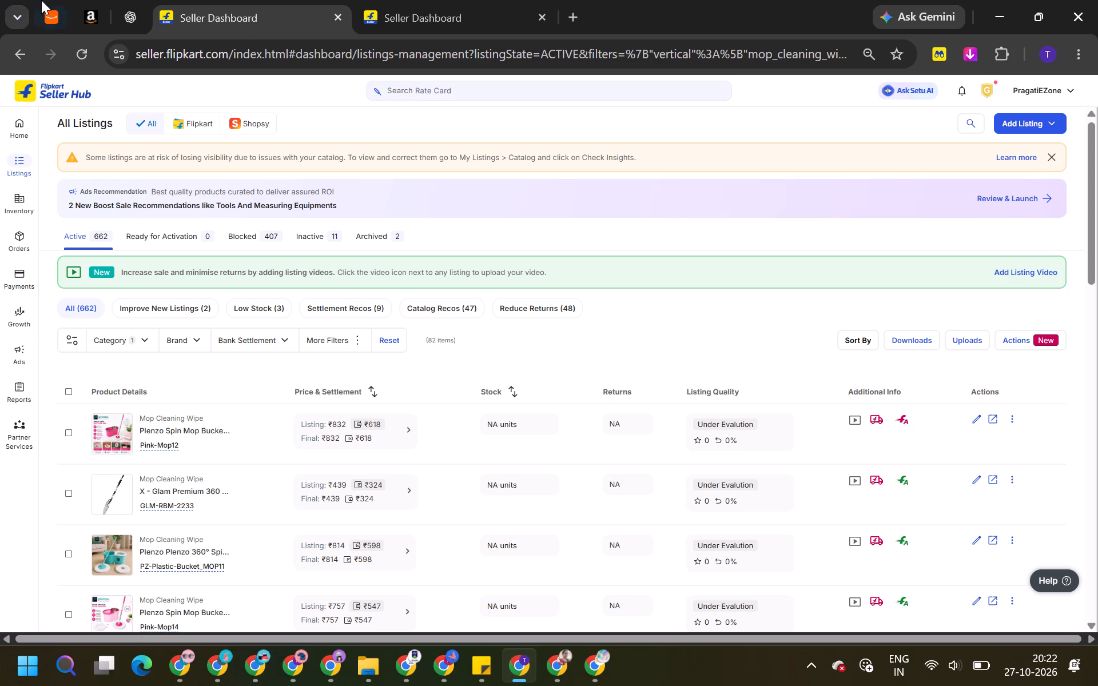
scroll(678, 185, "down", 3)
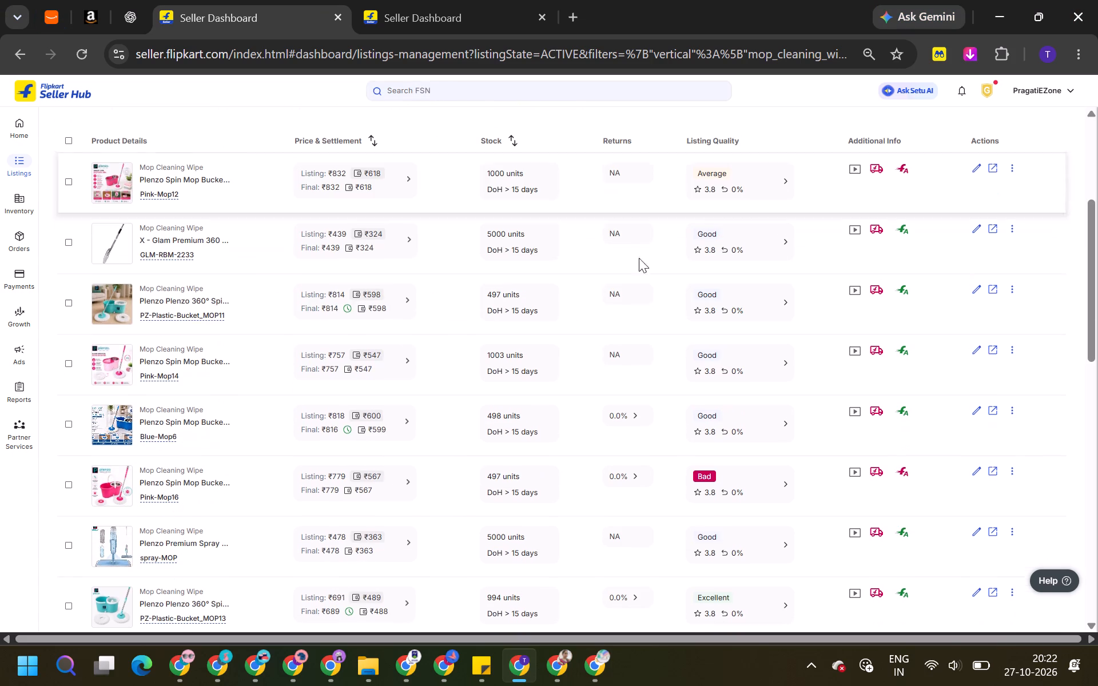
left_click(550, 176)
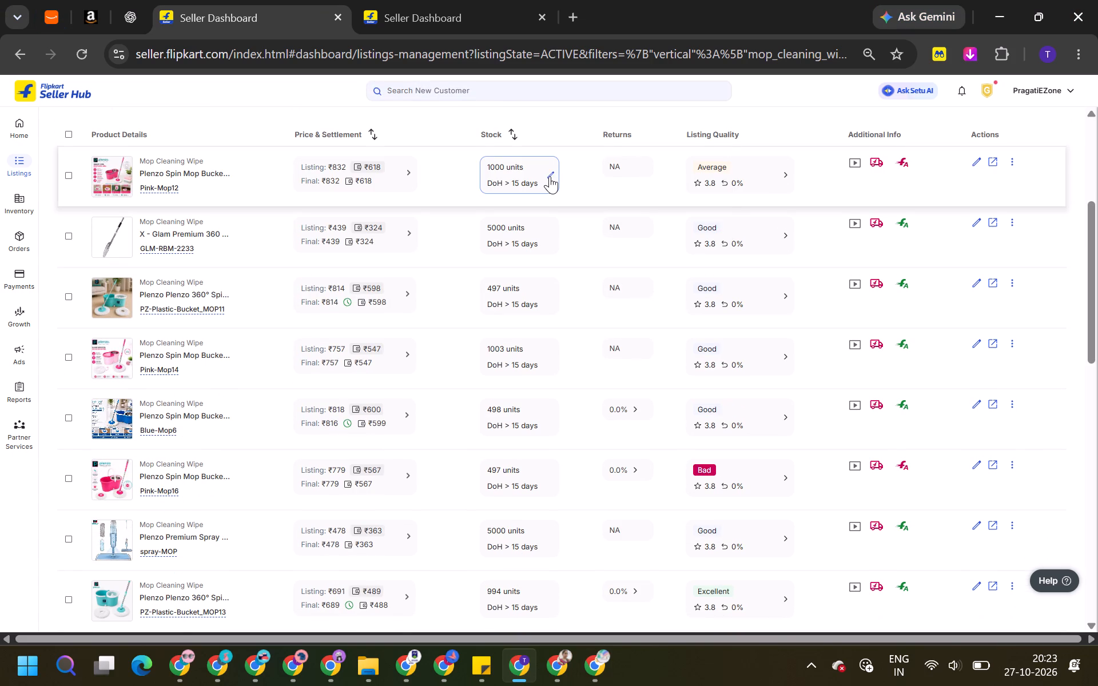
double_click(580, 154)
key("0")
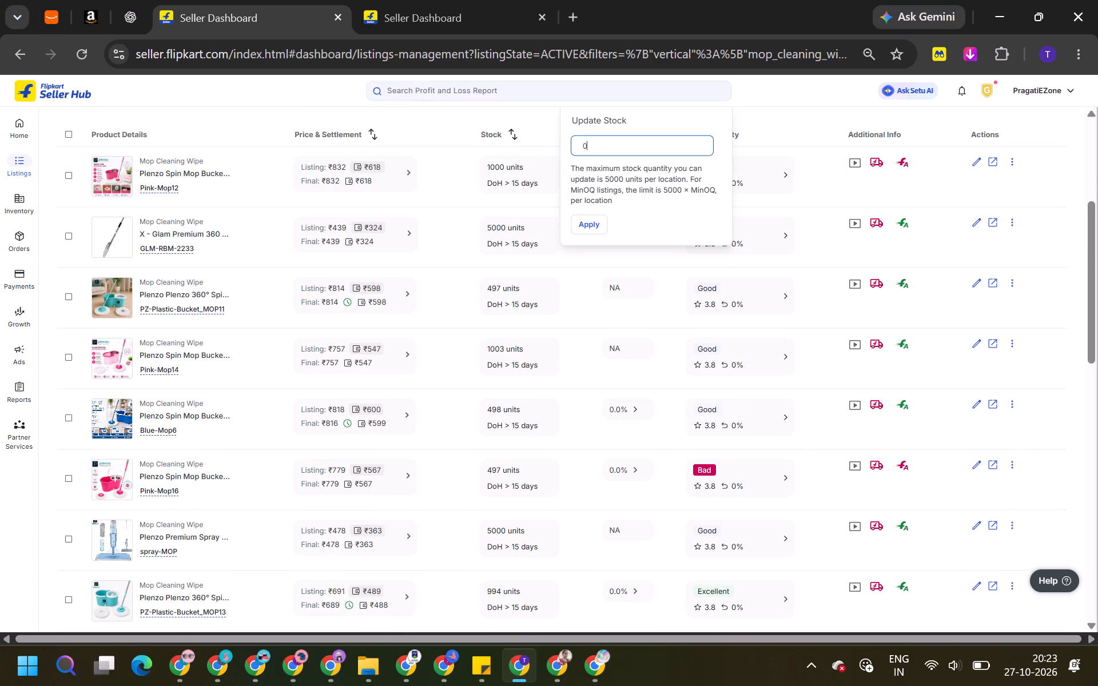
key("Return")
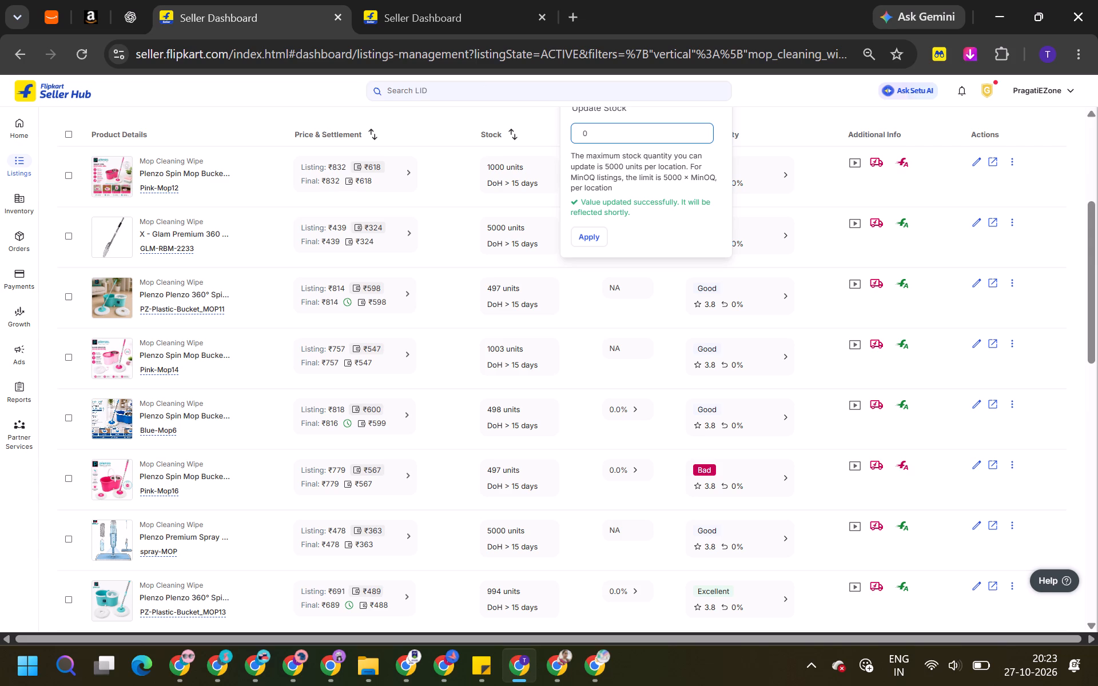
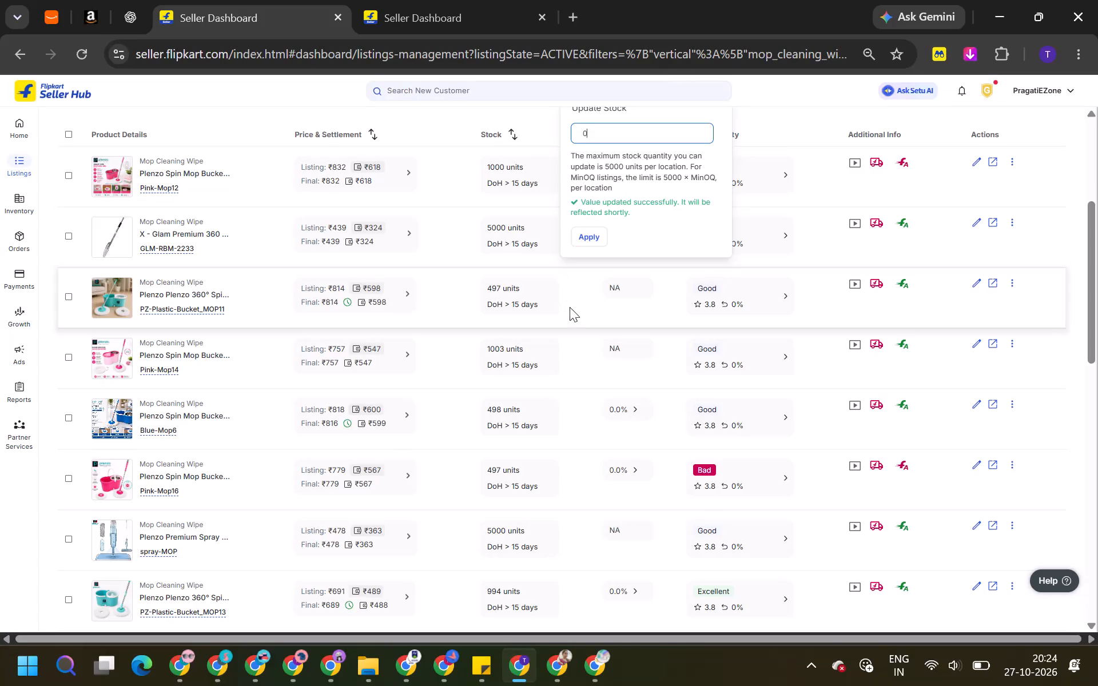
Set the stock of the PZ-Plastic-Bucket_MOP11 spin mop listing to 0.
left_click(580, 280)
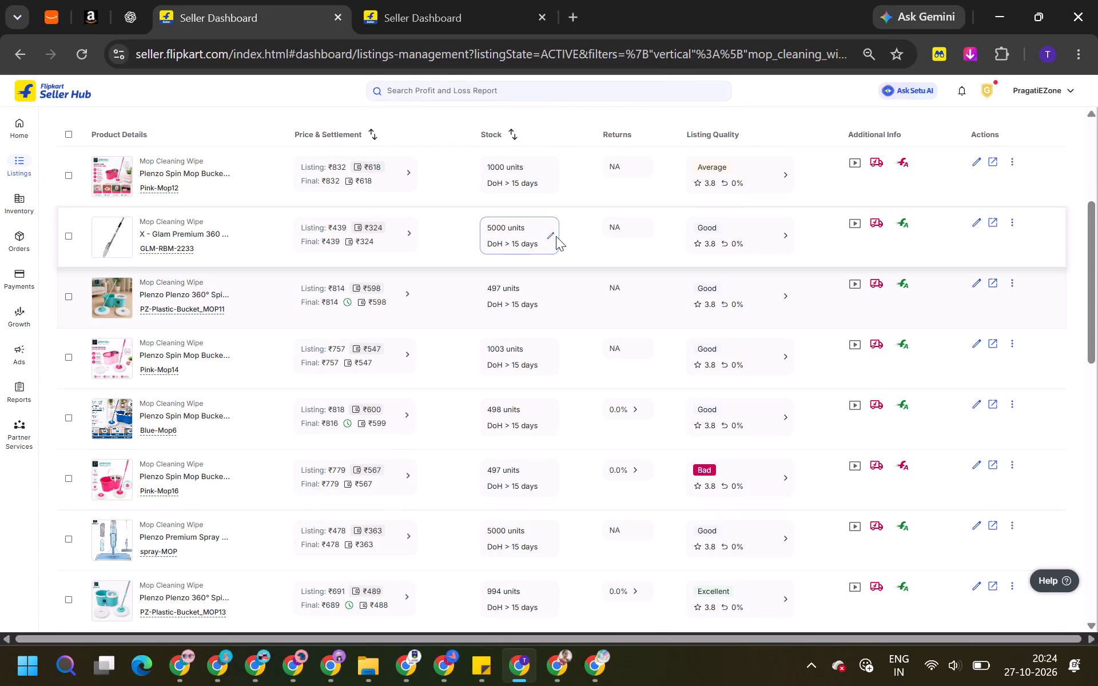
left_click(551, 294)
triple_click(599, 265)
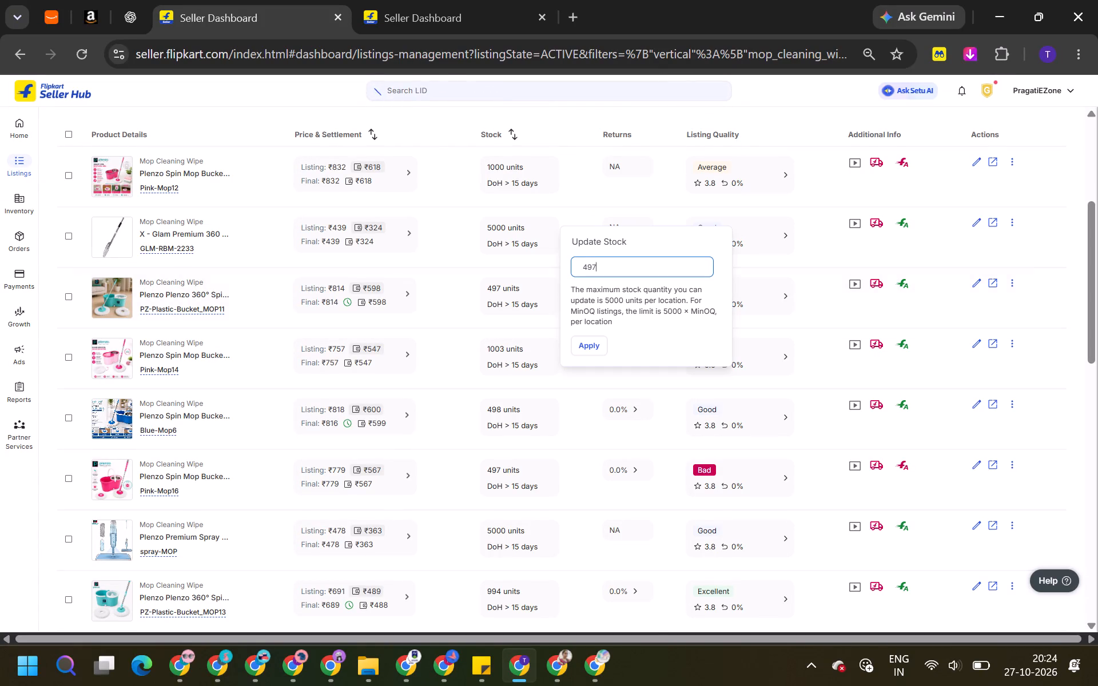
key("0")
key("Return")
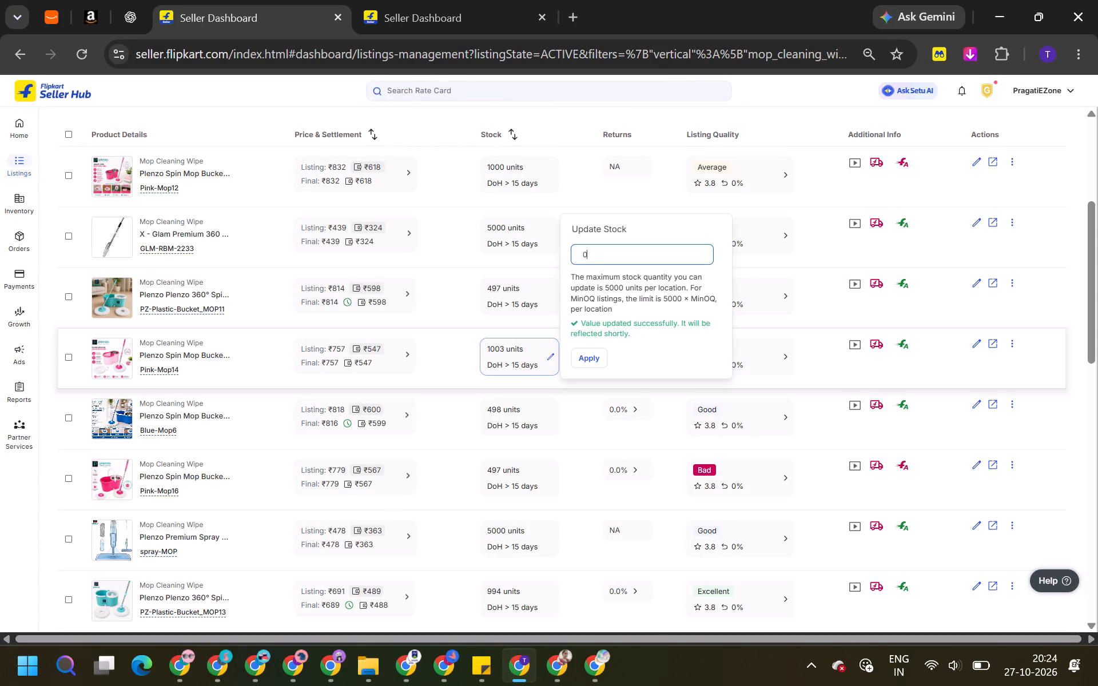
Set the stock of the Pink-Mop14 spin mop listing to 0.
left_click(531, 361)
left_click(554, 358)
triple_click(599, 331)
key("0")
key("Return")
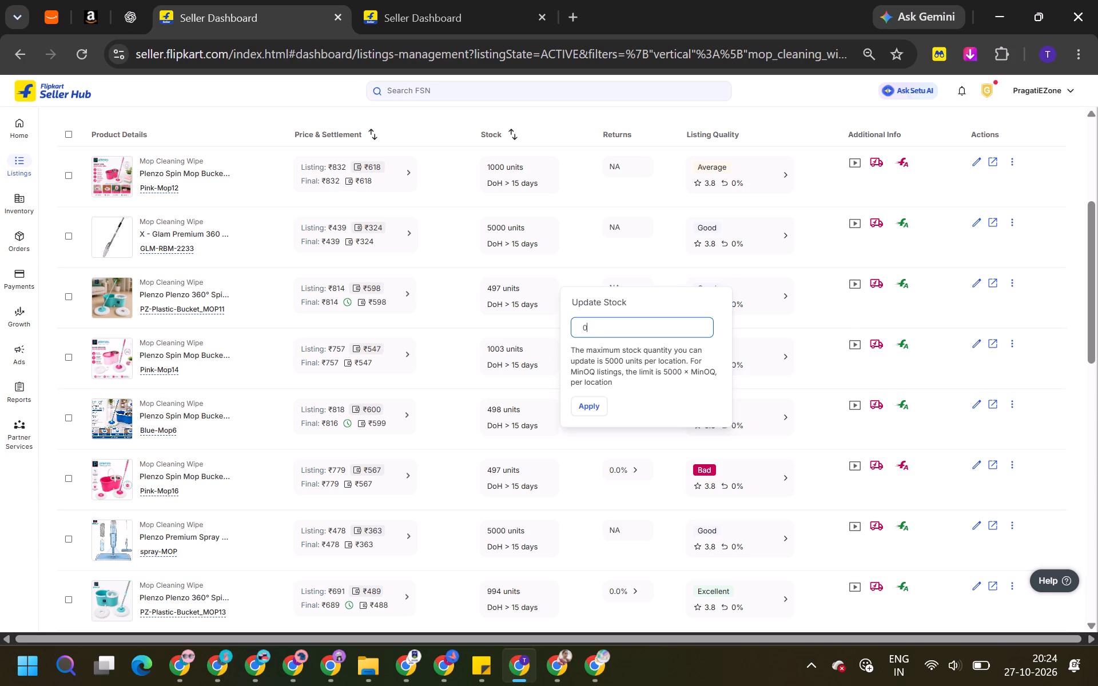
Set the stock of the Blue-Mop6 spin mop listing to 0.
left_click(554, 408)
left_click(554, 416)
triple_click(579, 396)
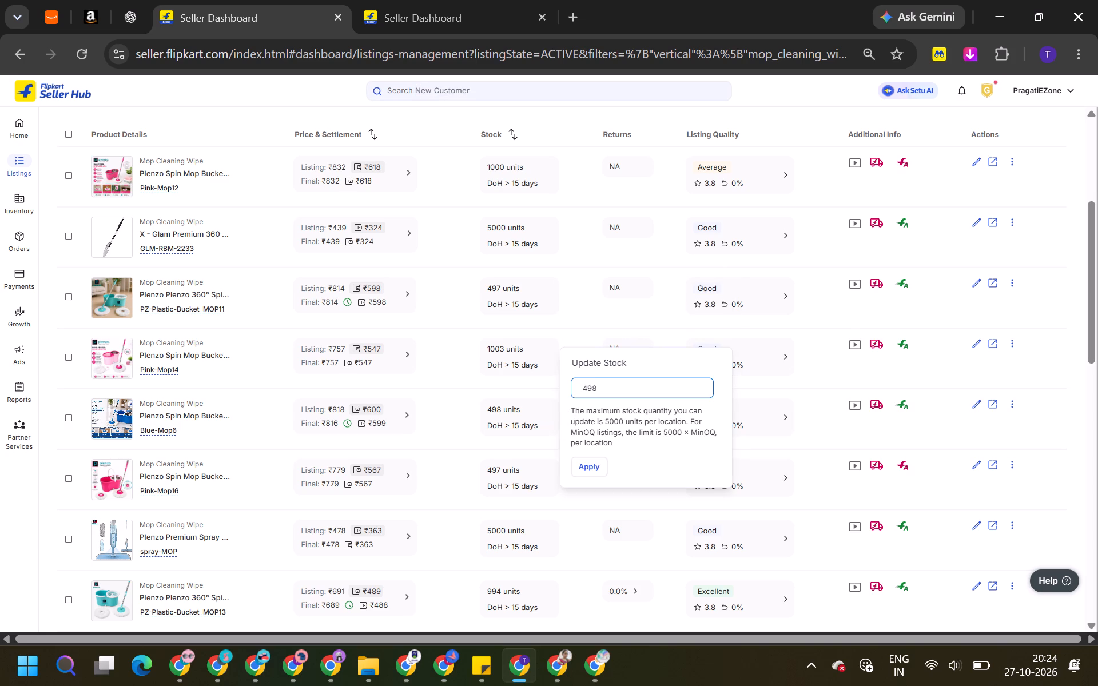
key("0")
key("Return")
left_click(546, 436)
Set the stock of the Pink-Mop16 spin mop listing to 0.
scroll(547, 431, "down", 1)
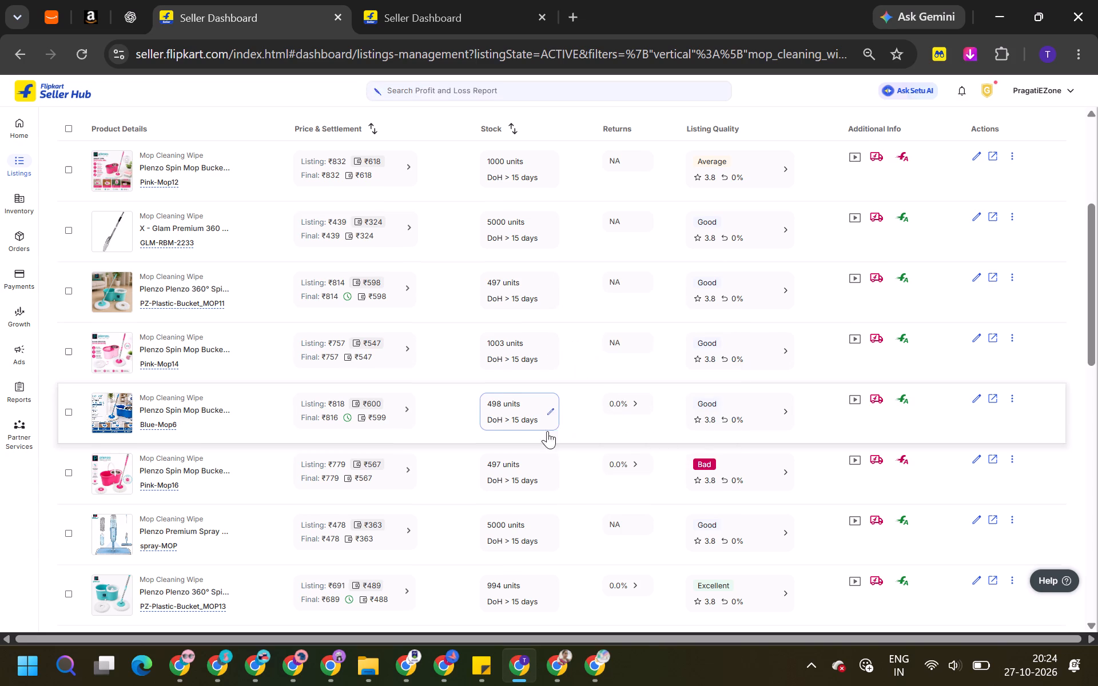
scroll(547, 431, "down", 1)
left_click(550, 301)
left_click(550, 308)
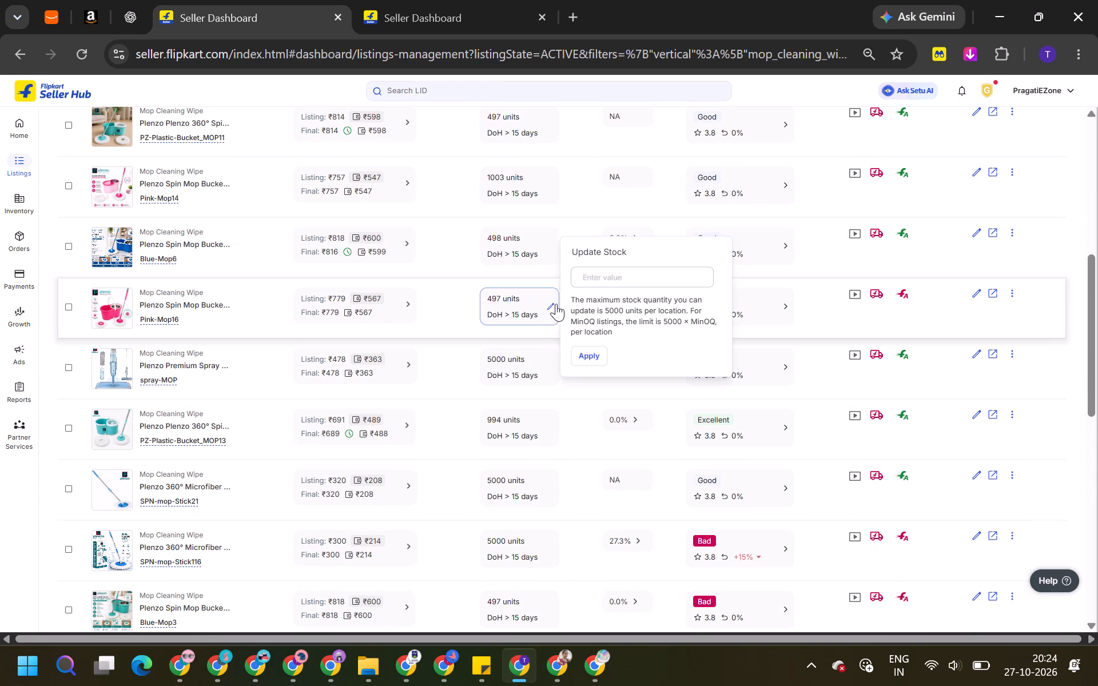
triple_click(603, 271)
key("0")
key("Return")
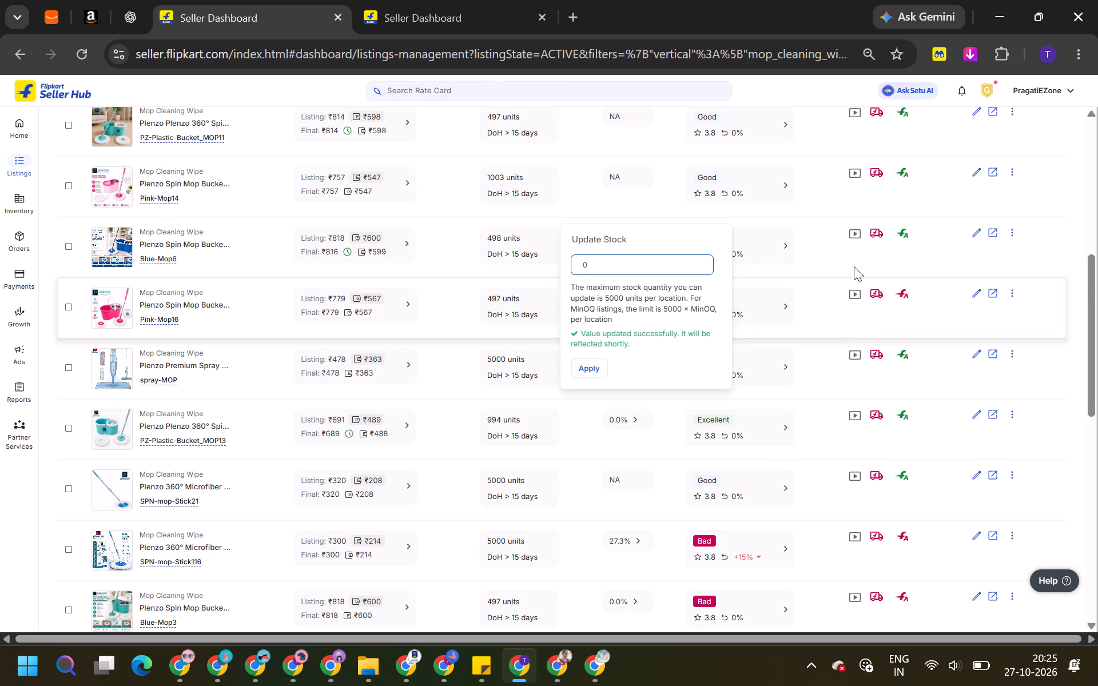
left_click_drag(894, 270, 908, 273)
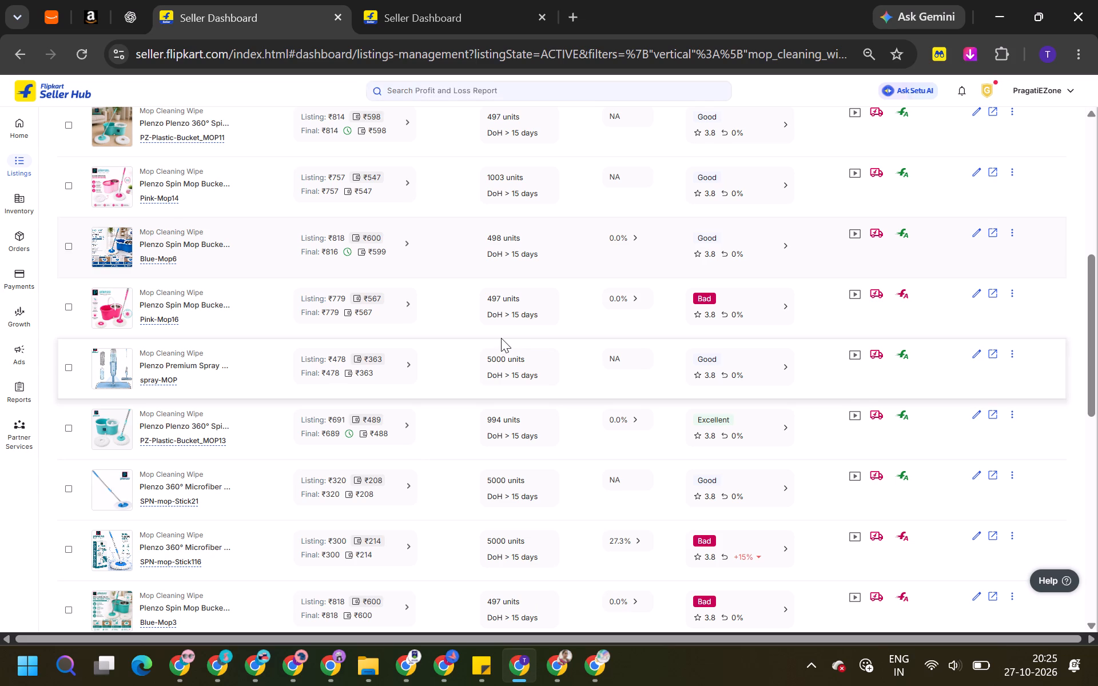
Reload the listings and set the bank settlement of the SPN-mop-Stick7 mop stick on page 1 to ₹209.
key("ctrl+r")
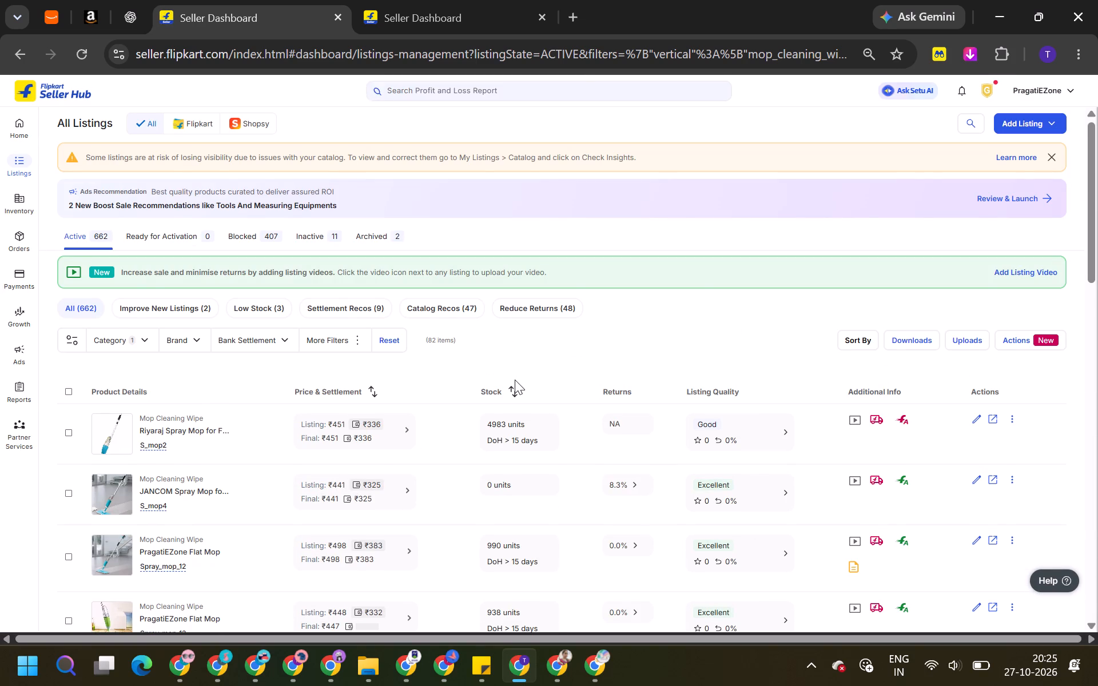
scroll(515, 380, "down", 3)
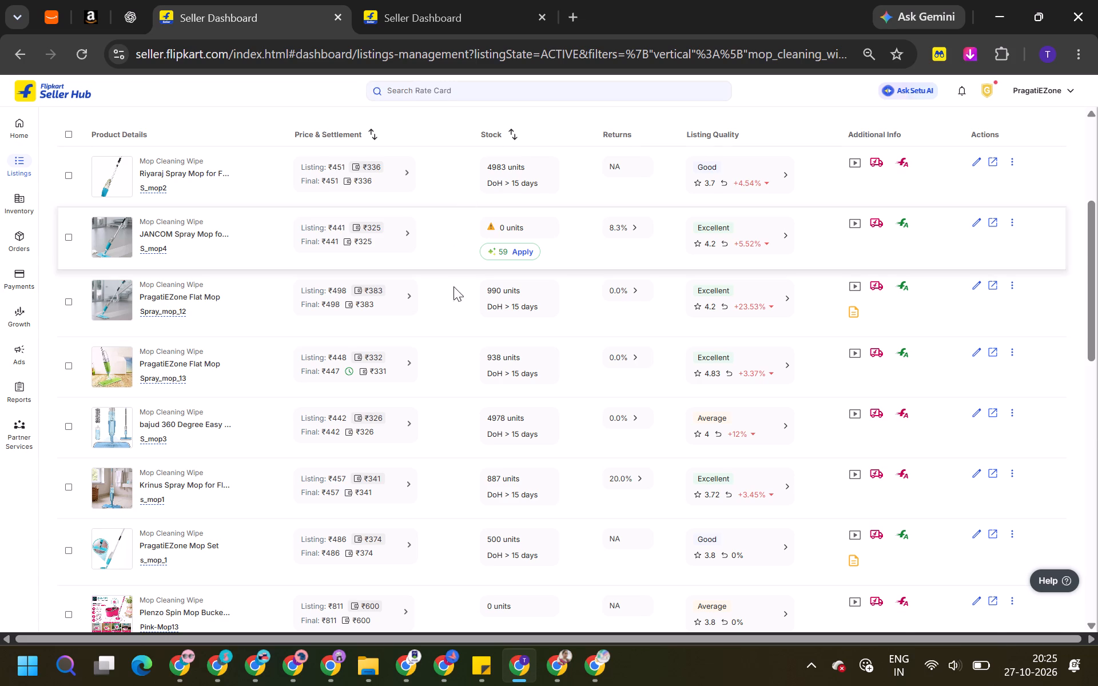
scroll(445, 306, "down", 7)
scroll(491, 399, "down", 3)
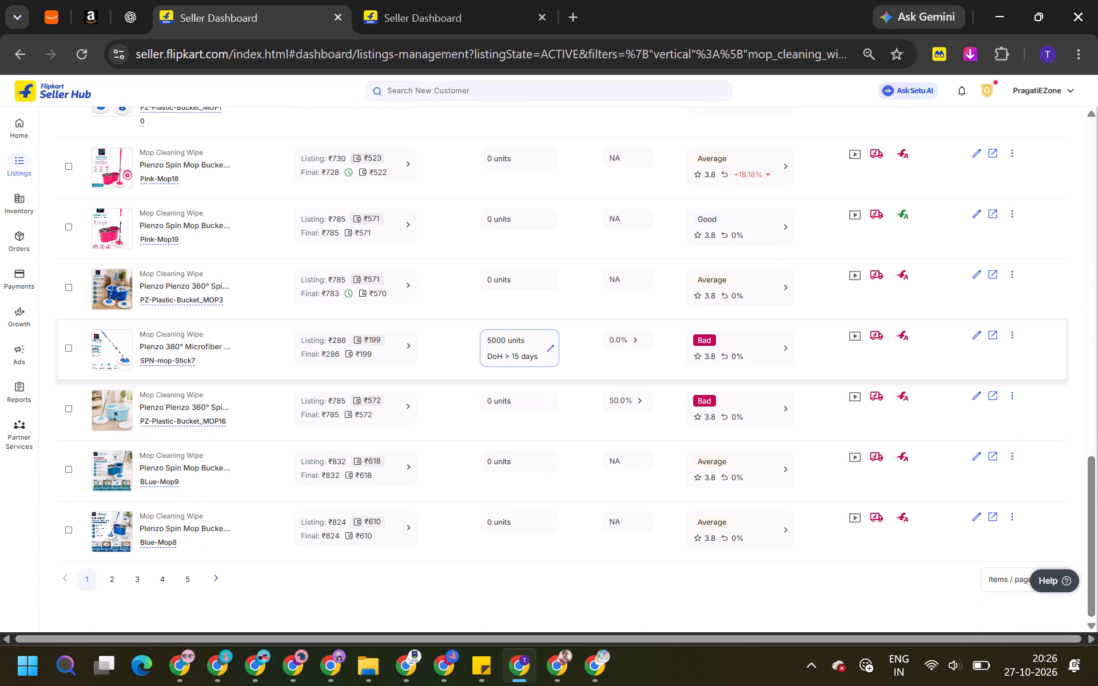
left_click(390, 341)
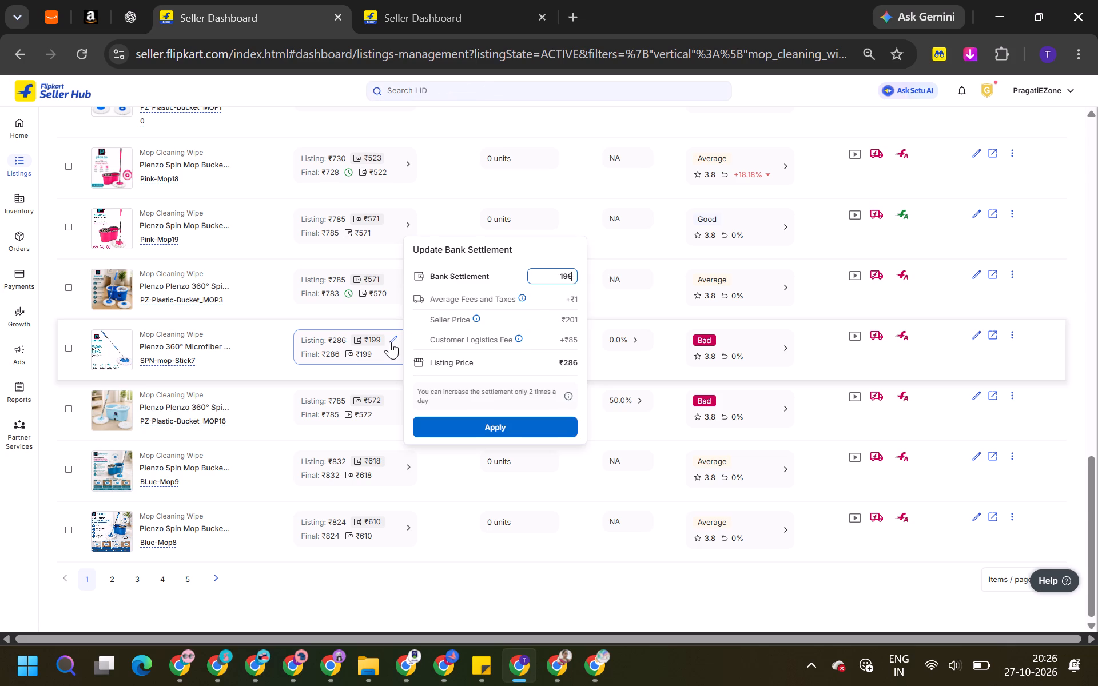
key("ctrl+a")
type("209")
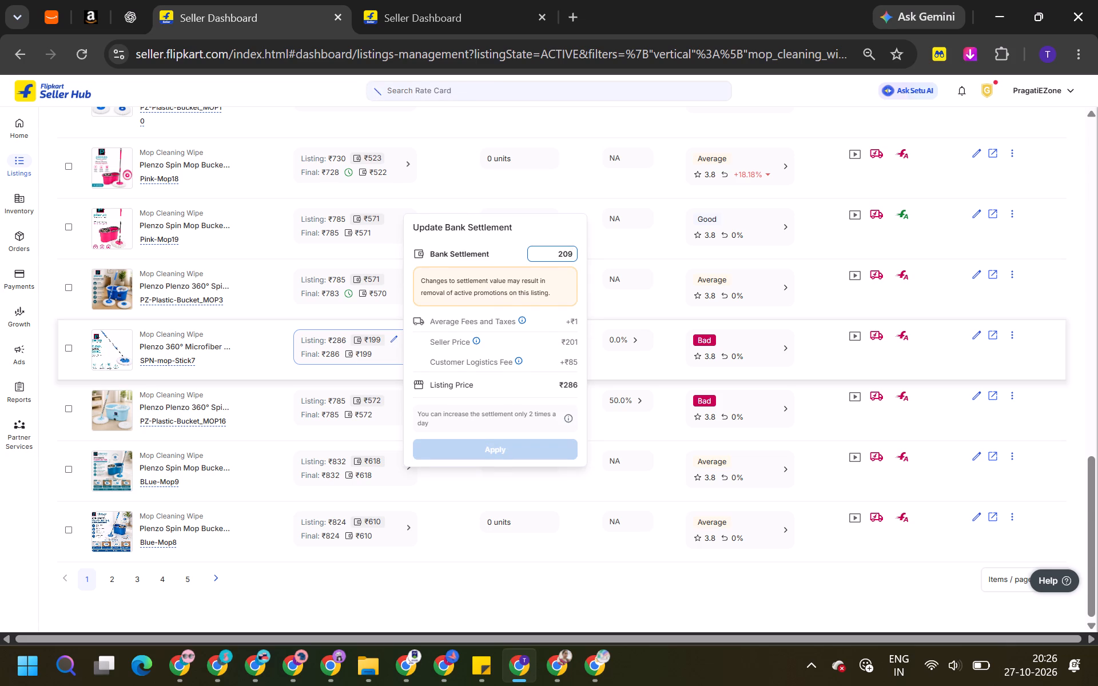
left_click(462, 442)
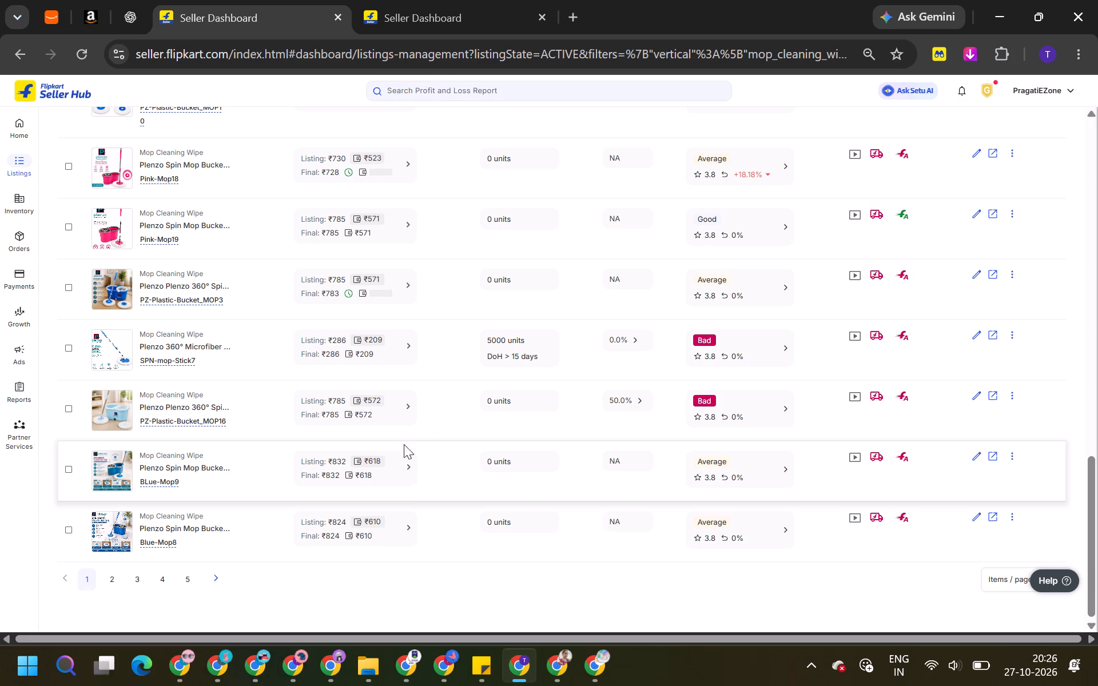
Go to page 2 of the filtered listings and set the stock of the PZ-Plastic-Bucket_MOP13 spin mop listing to 0.
left_click(117, 581)
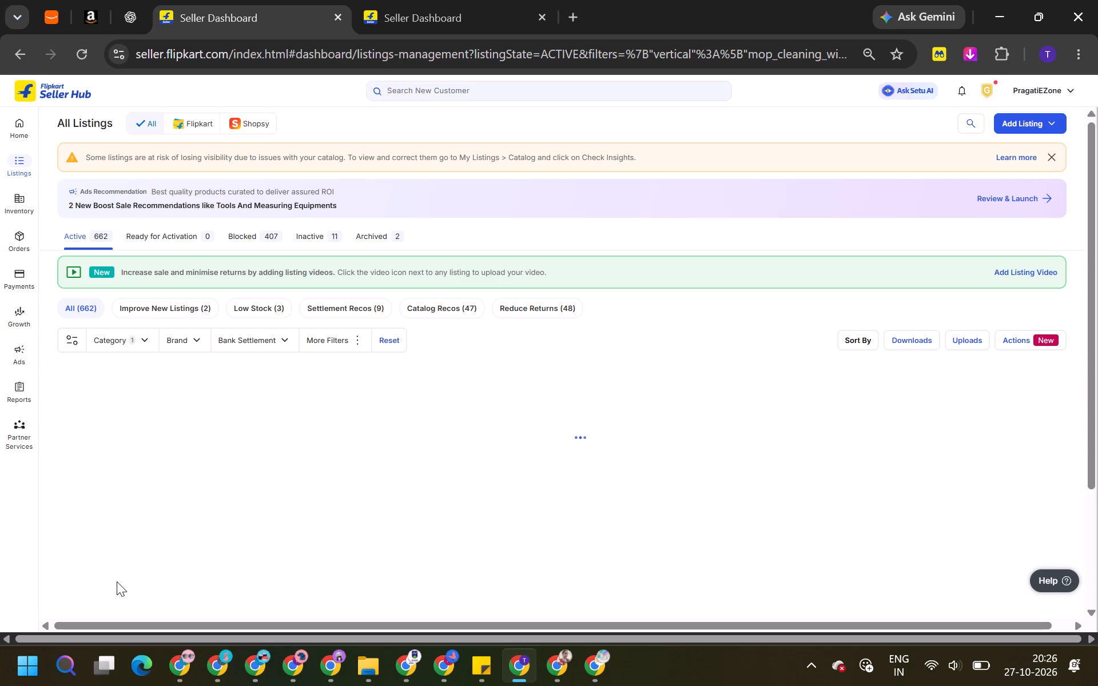
scroll(338, 351, "down", 2)
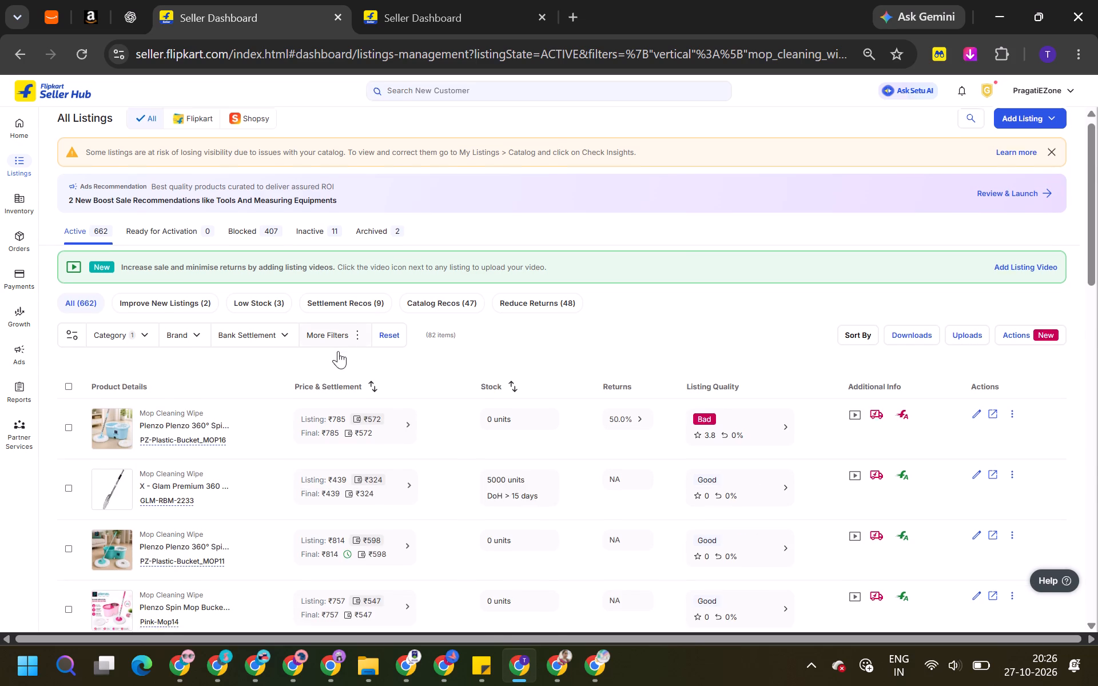
scroll(365, 414, "down", 2)
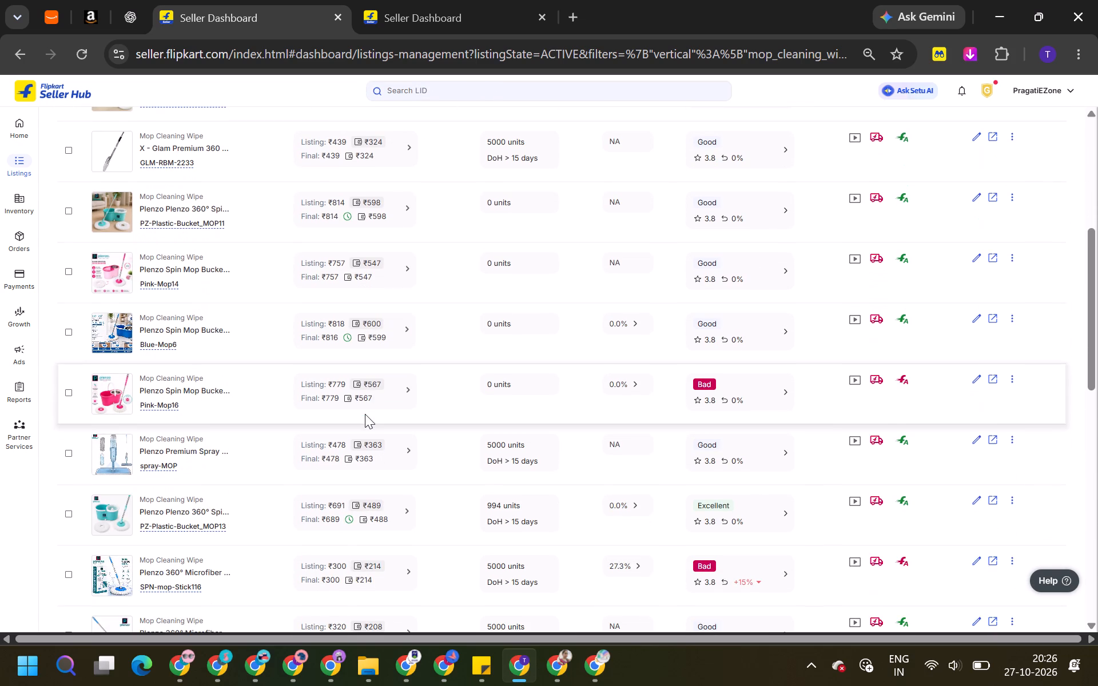
scroll(365, 414, "down", 2)
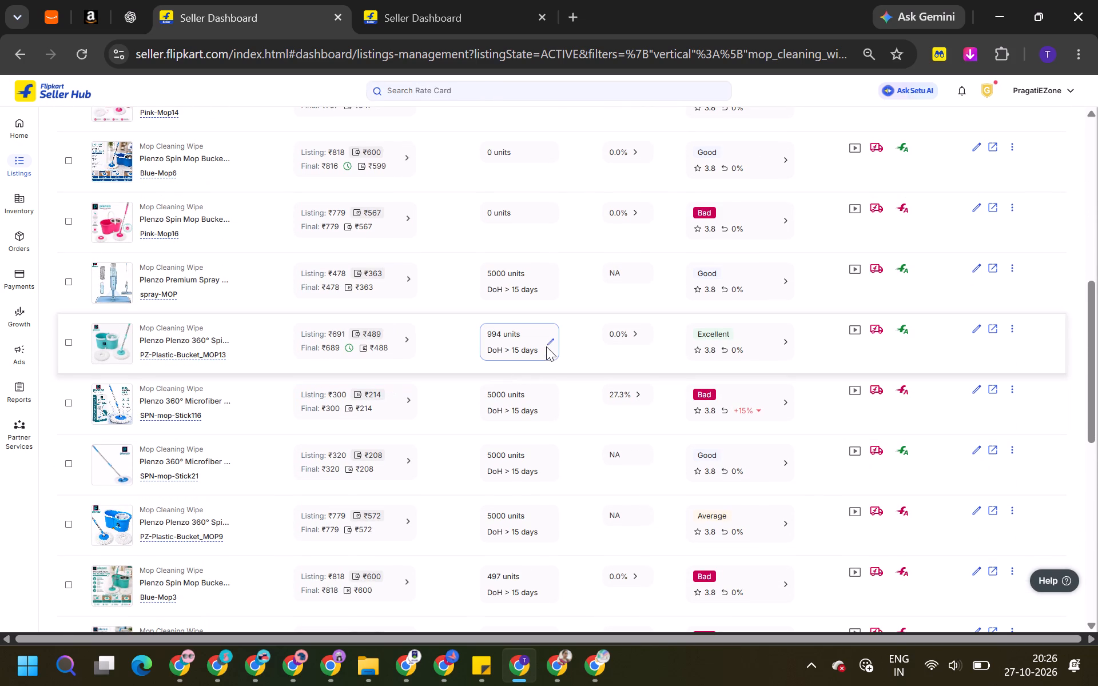
left_click(547, 344)
triple_click(596, 314)
key("0")
key("Return")
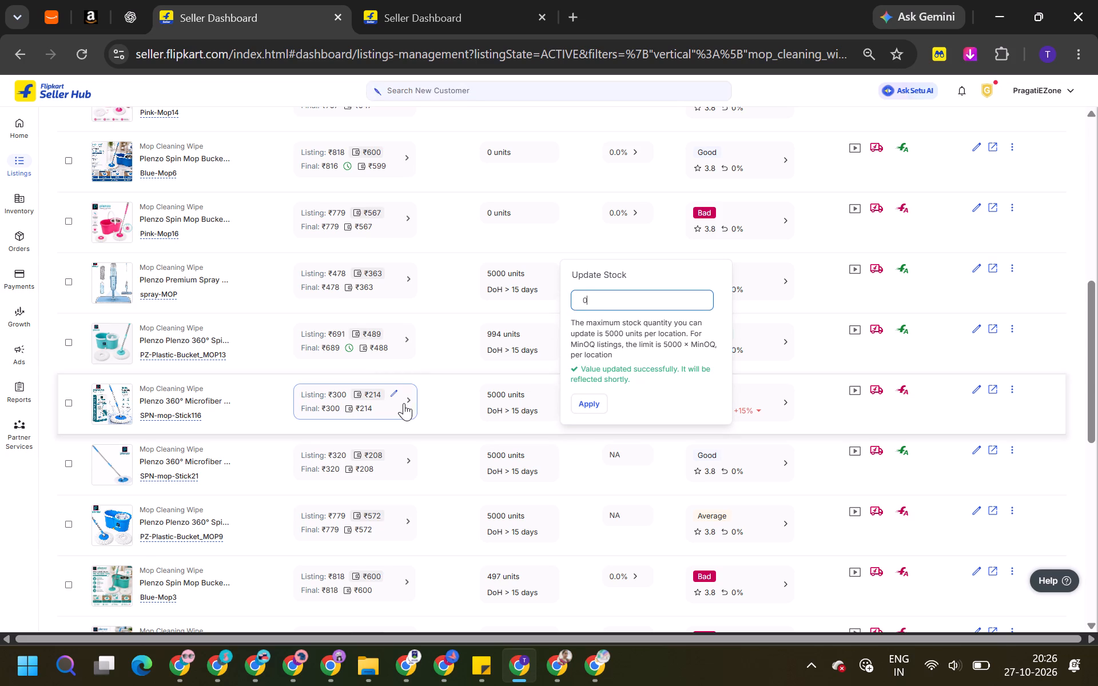
Set the bank settlement of the SPN-mop-Stick116 mop stick listing to ₹229.
left_click(390, 394)
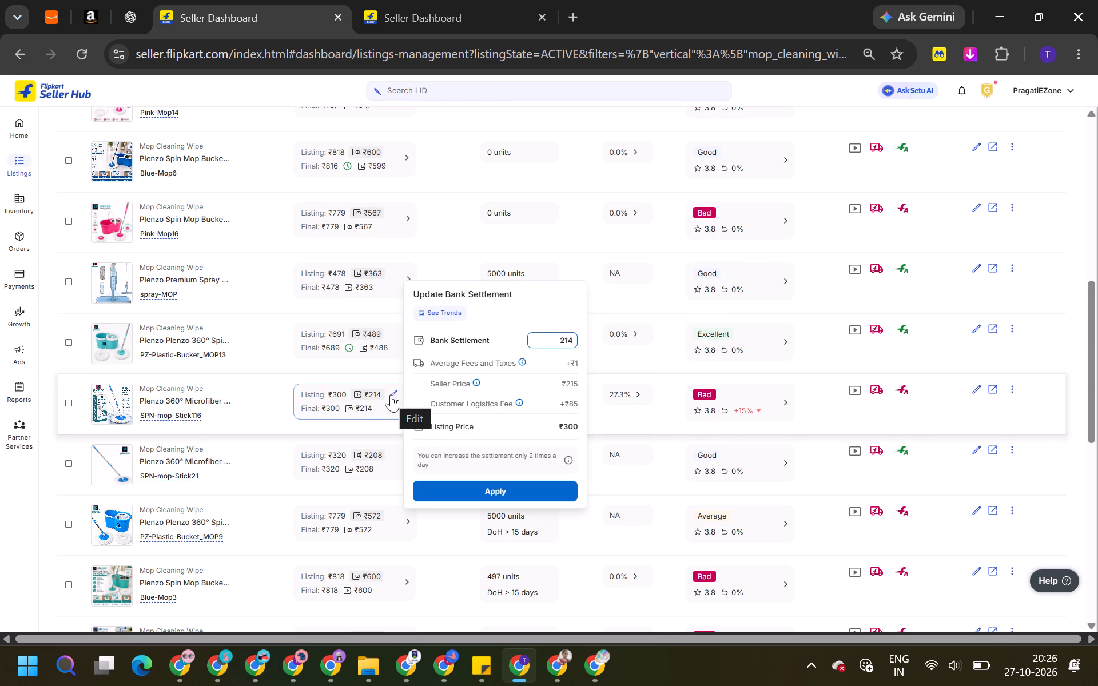
key("Left")
key("BackSpace")
key("2")
key("Delete")
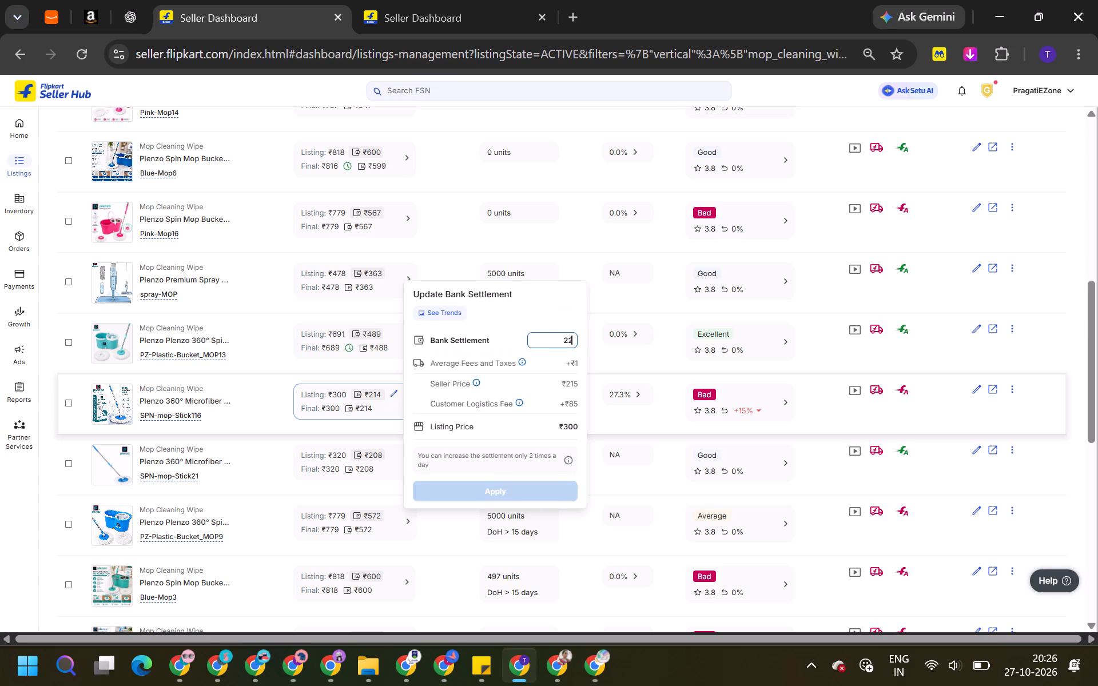
key("9")
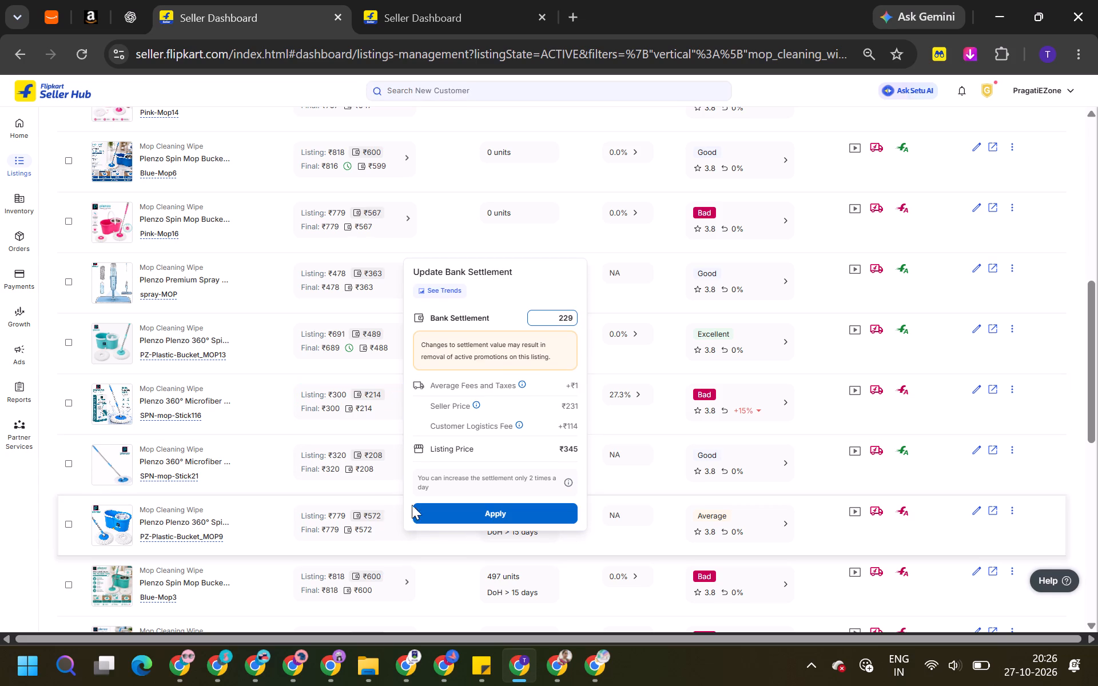
left_click(465, 520)
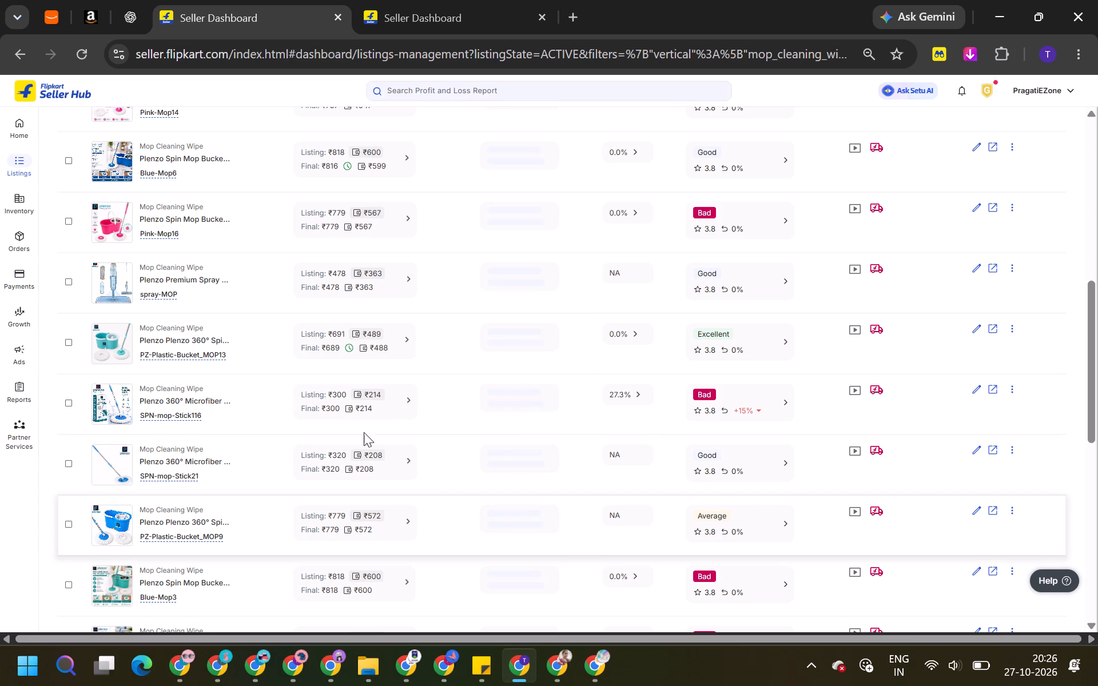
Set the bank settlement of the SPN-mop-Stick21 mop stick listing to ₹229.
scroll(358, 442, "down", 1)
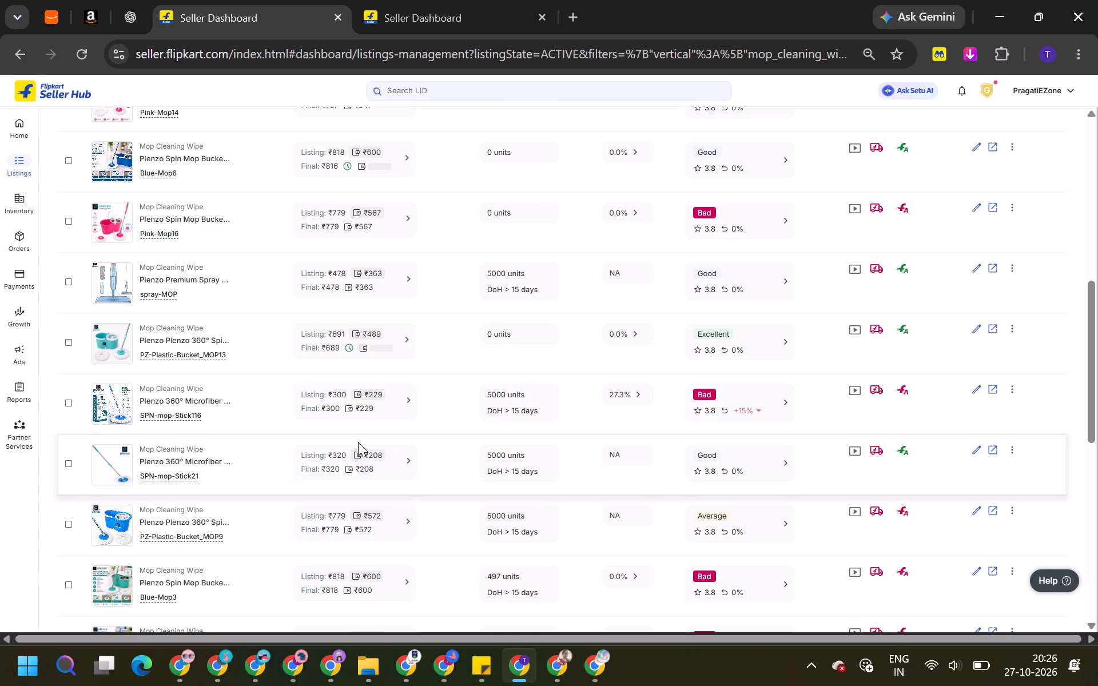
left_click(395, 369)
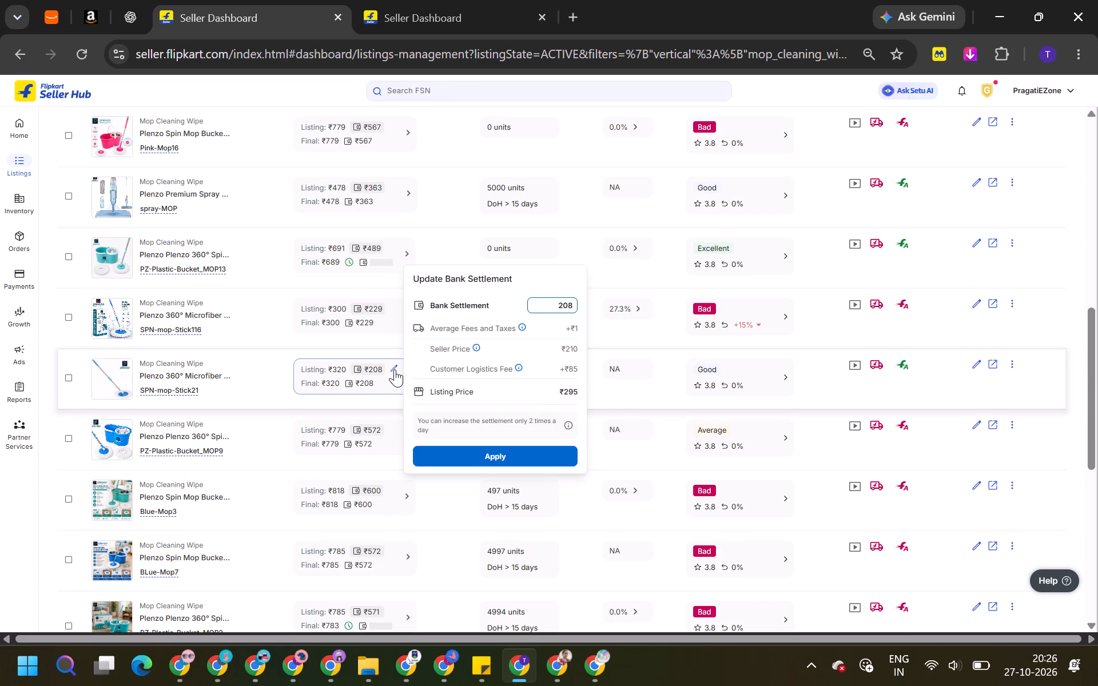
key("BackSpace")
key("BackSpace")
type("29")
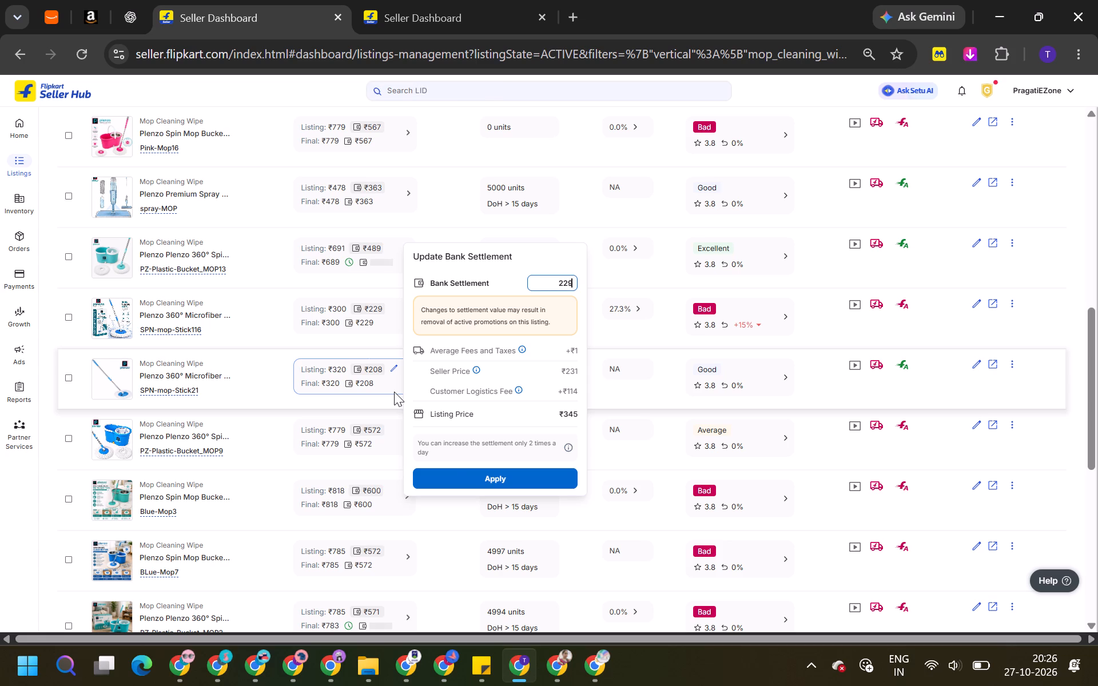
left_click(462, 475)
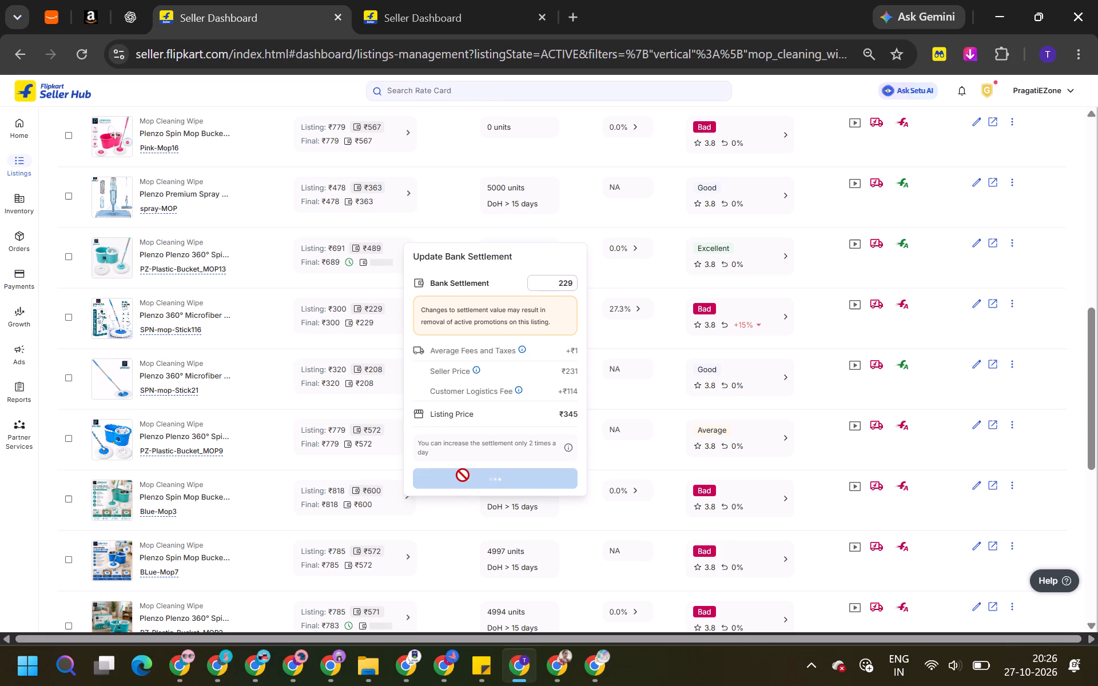
Set the bank settlement of the SPN-mop-Stick21 mop stick listing to ₹219.
left_click(389, 364)
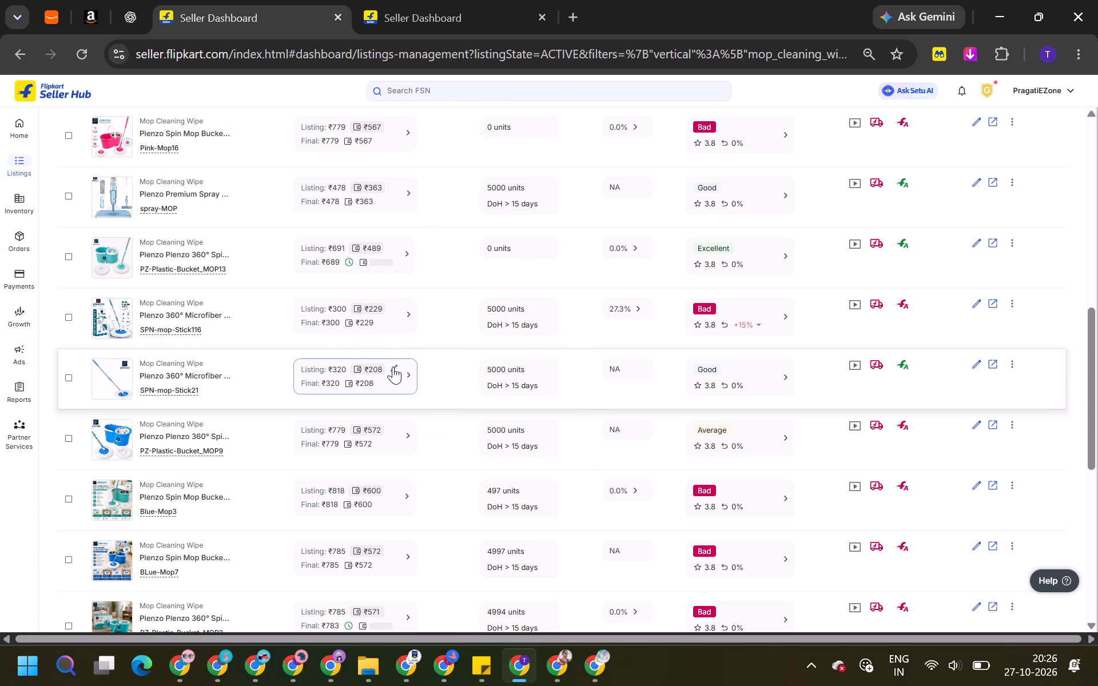
left_click(393, 366)
key("BackSpace")
key("BackSpace")
type("19")
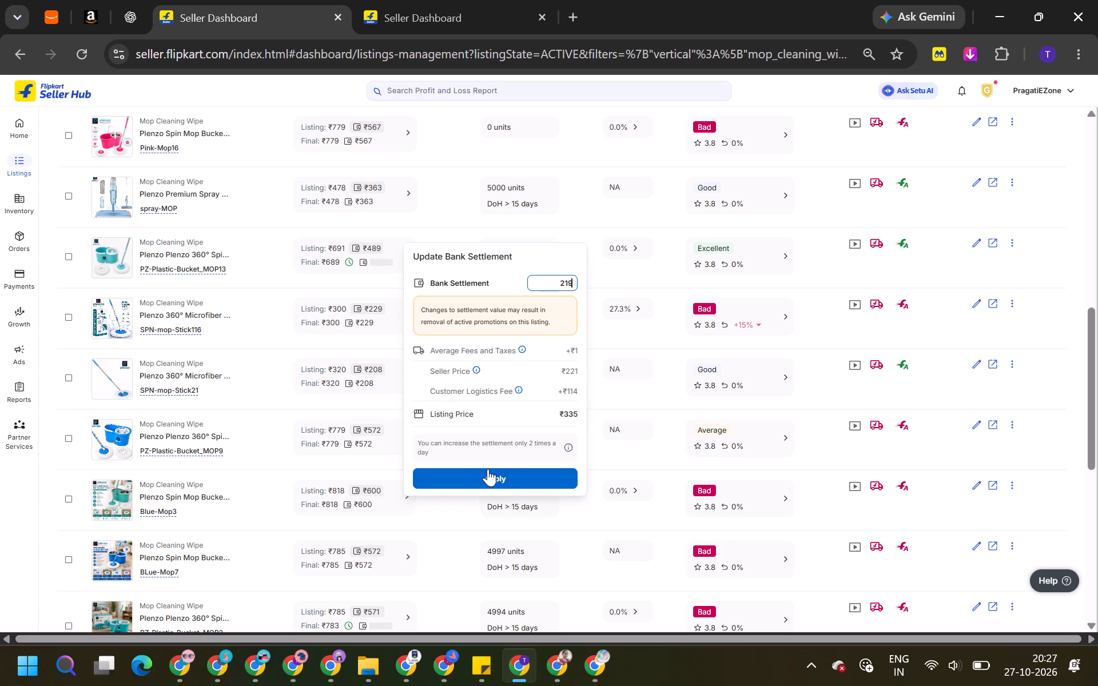
left_click(507, 474)
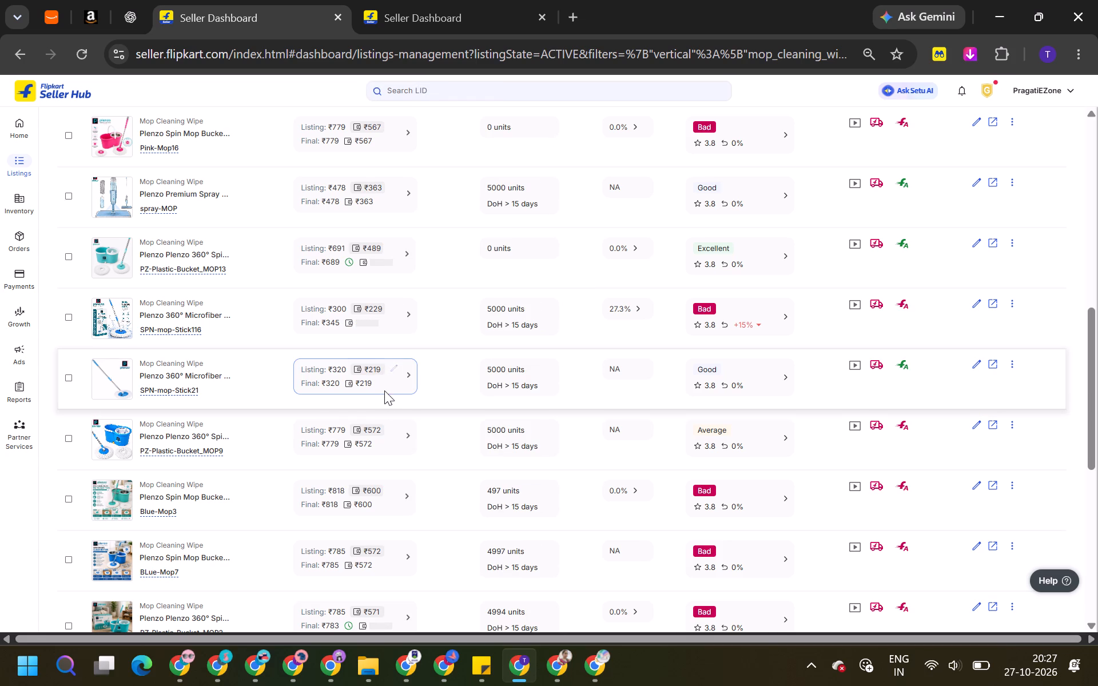
Set the stock of the PZ-Plastic-Bucket_MOP9 spin mop listing to 0.
left_click(554, 433)
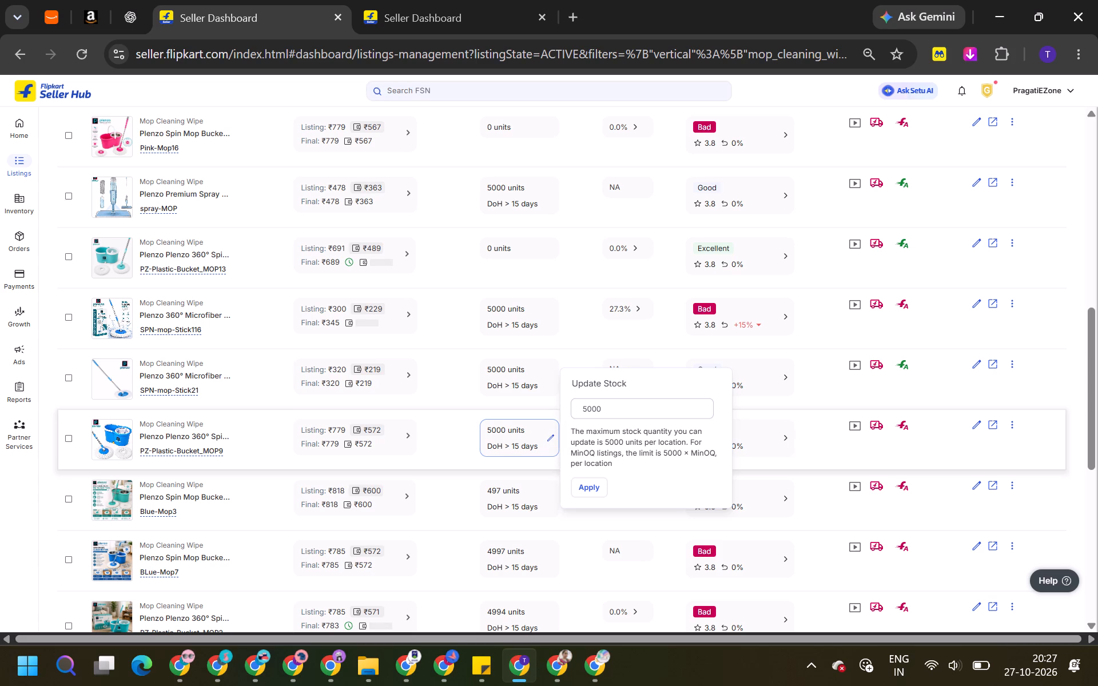
triple_click(594, 404)
key("0")
key("Return")
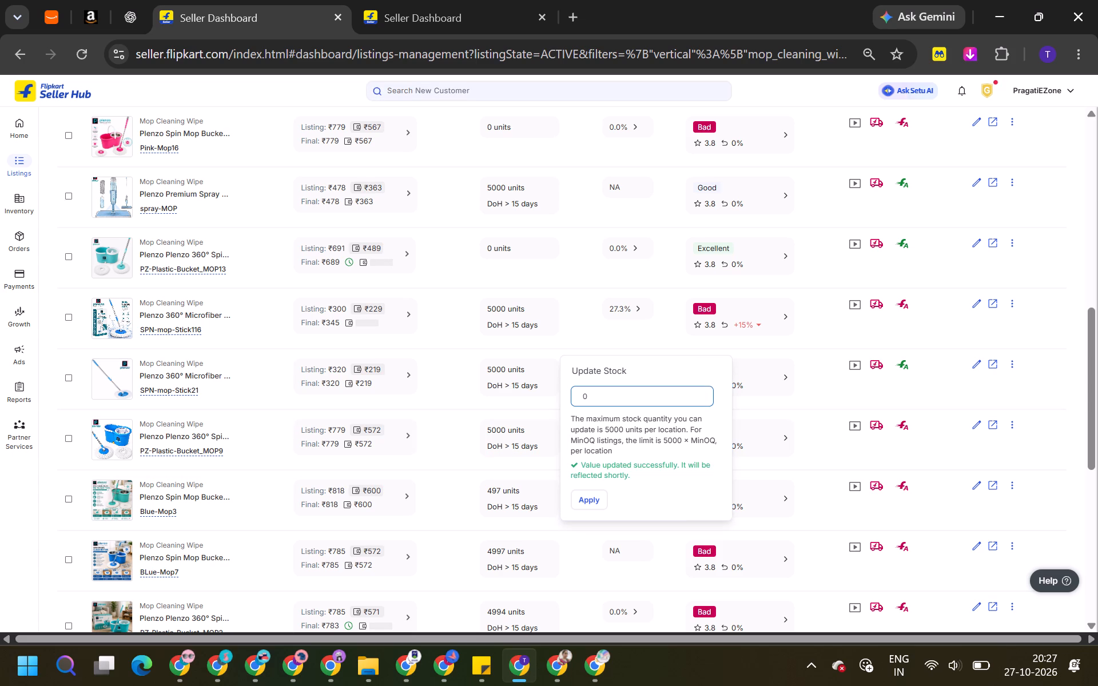
Set the stock of the Blue-Mop3 spin mop listing to 0.
left_click(541, 489)
left_click(554, 502)
triple_click(600, 478)
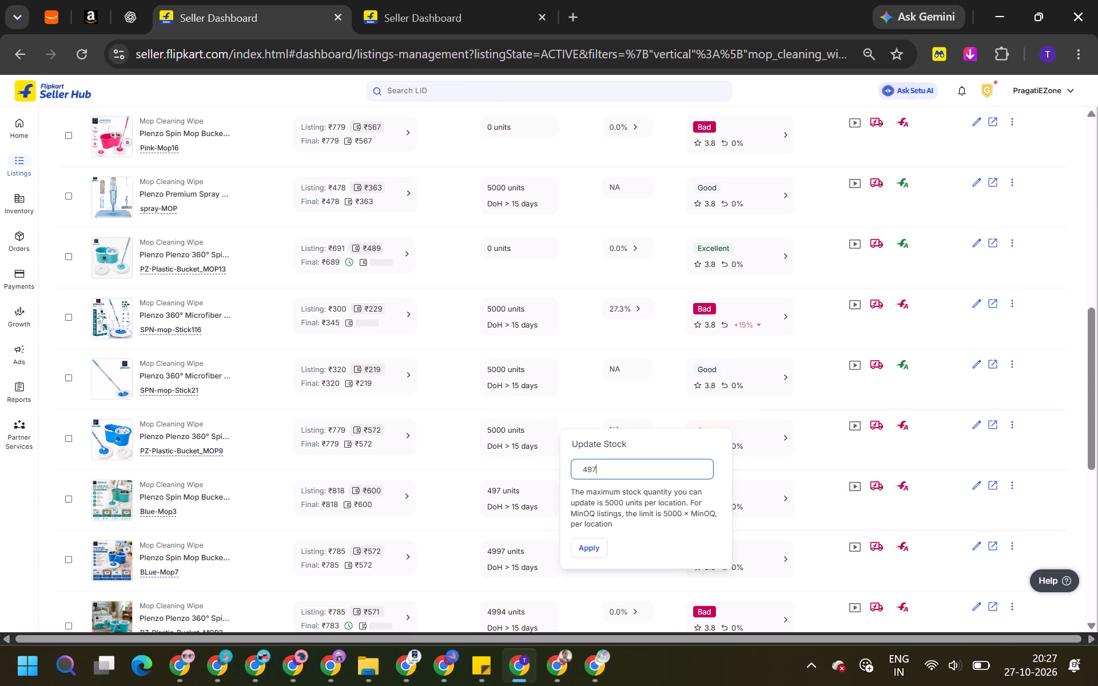
key("0")
key("Return")
Set the stock of the BLue-Mop7 spin mop listing to 0.
scroll(474, 502, "down", 1)
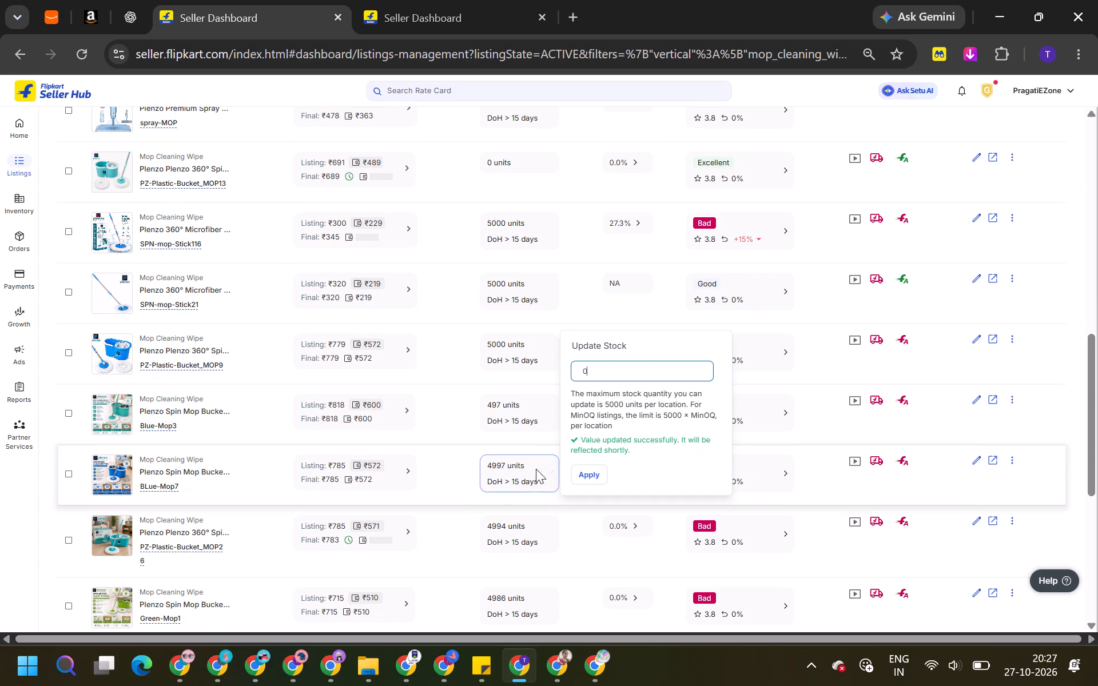
left_click(552, 474)
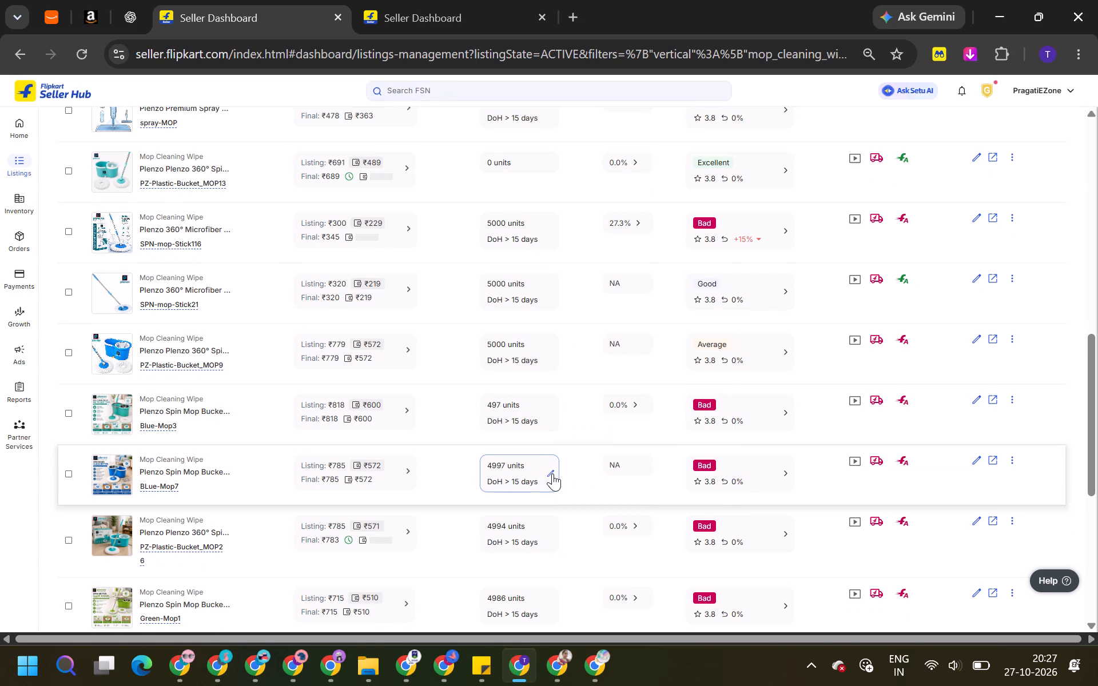
left_click(552, 473)
triple_click(589, 437)
key("0")
key("Return")
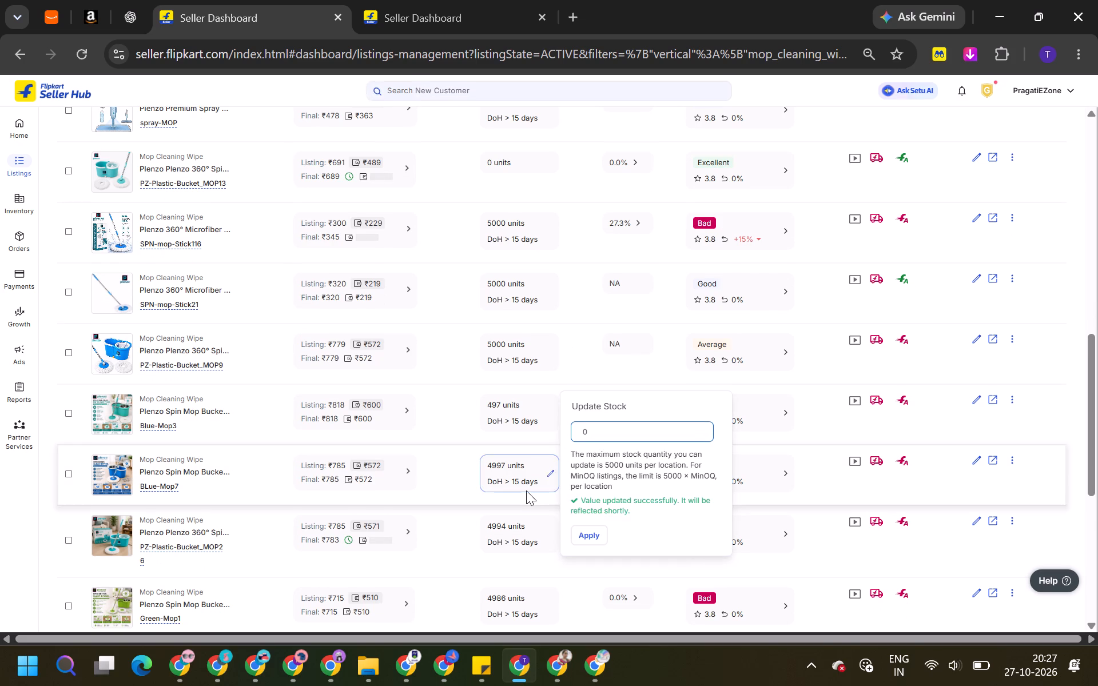
Set the stock of the PZ-Plastic-Bucket_MOP26 spin mop listing to 0.
scroll(525, 494, "down", 1)
left_click(546, 457)
left_click(557, 450)
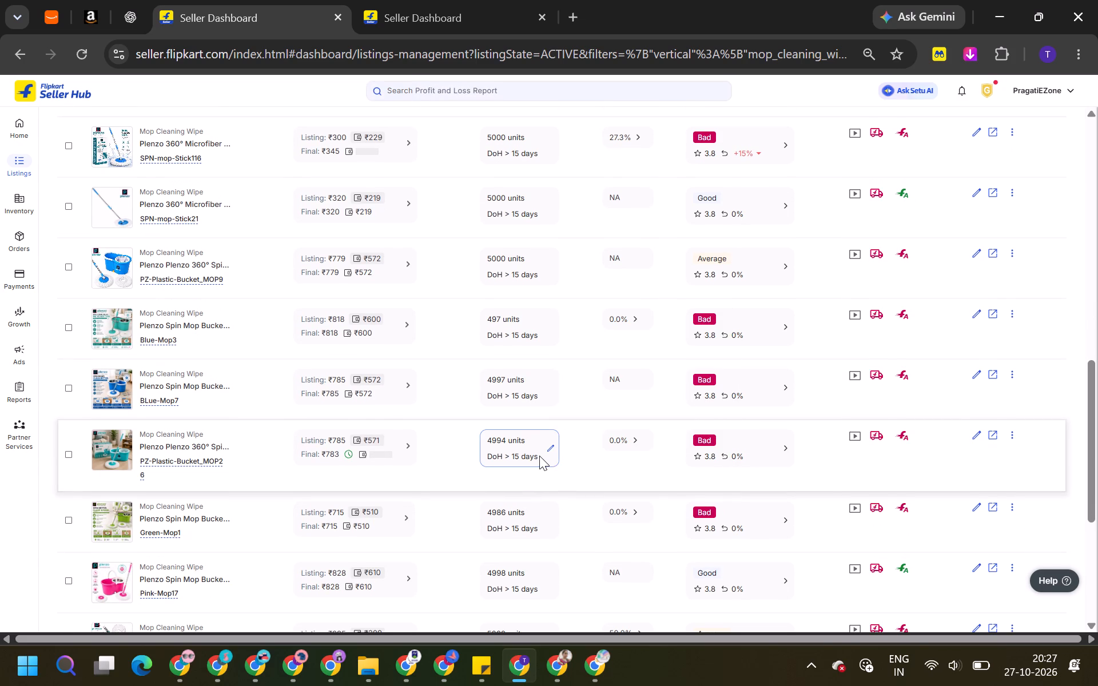
left_click(547, 452)
triple_click(589, 413)
key("minus")
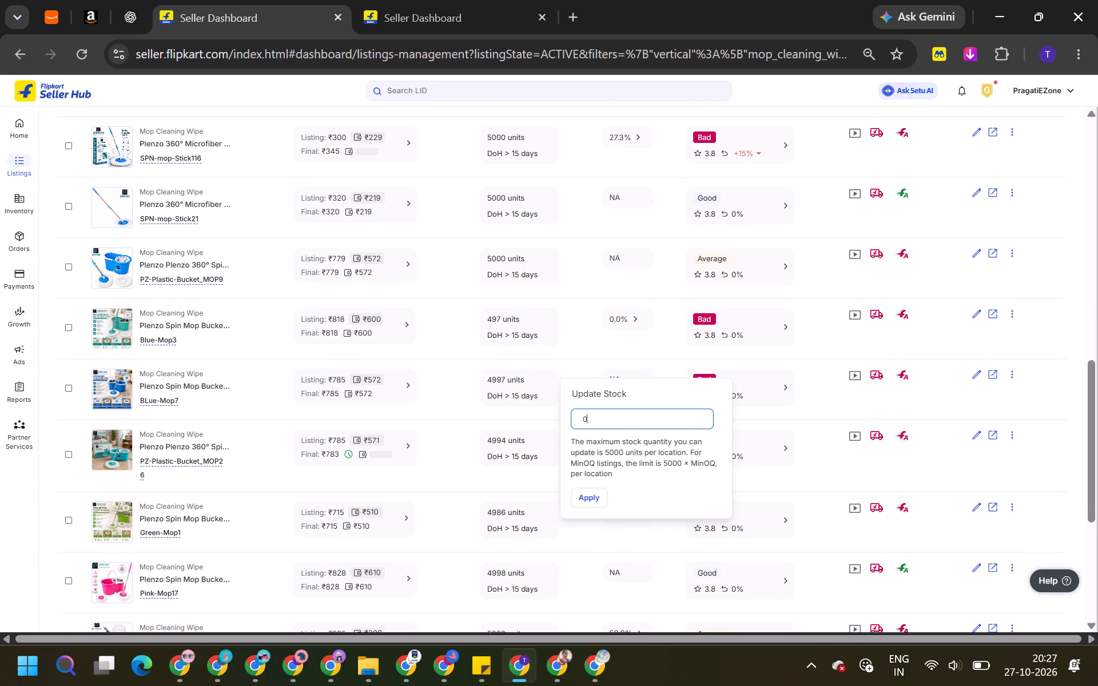
key("Return")
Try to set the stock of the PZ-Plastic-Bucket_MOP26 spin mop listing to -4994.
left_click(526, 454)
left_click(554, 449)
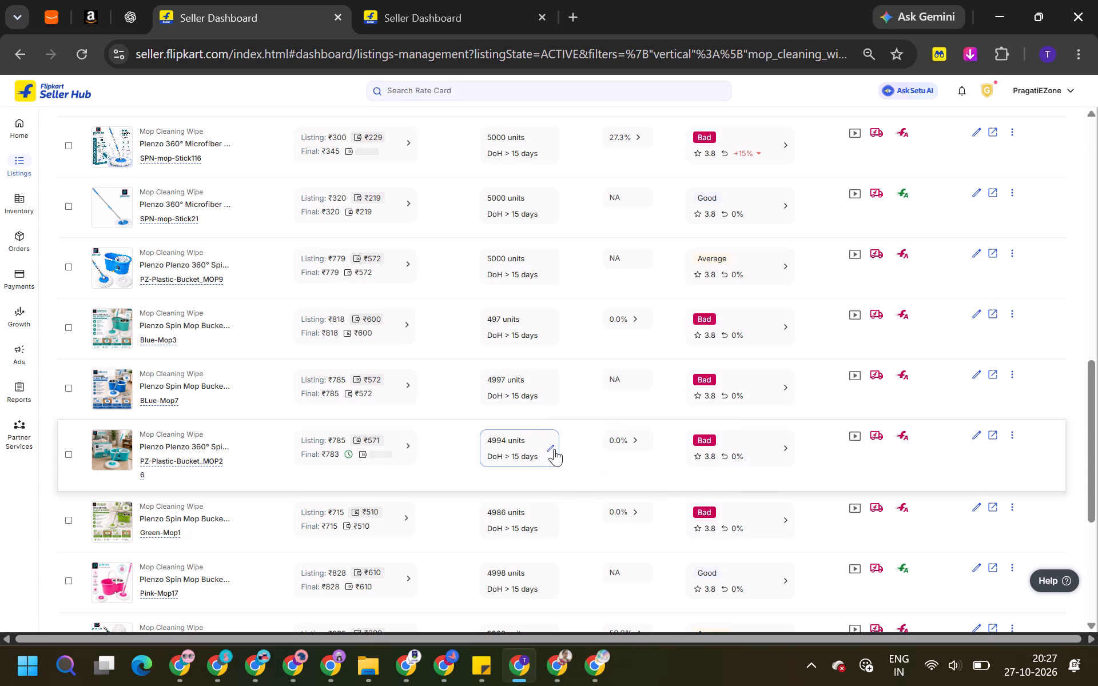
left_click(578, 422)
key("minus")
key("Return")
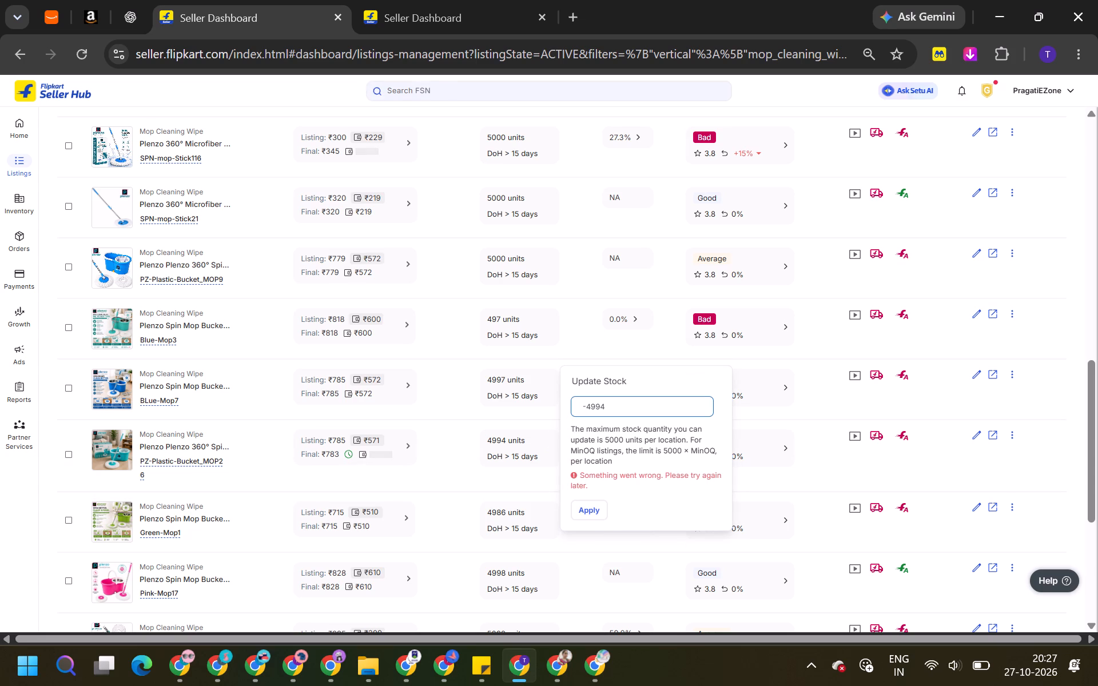
Replace the stock entry of the PZ-Plastic-Bucket_MOP26 listing with 0 and reapply the same value once more.
left_click(579, 422)
triple_click(587, 409)
key("minus")
key("Return")
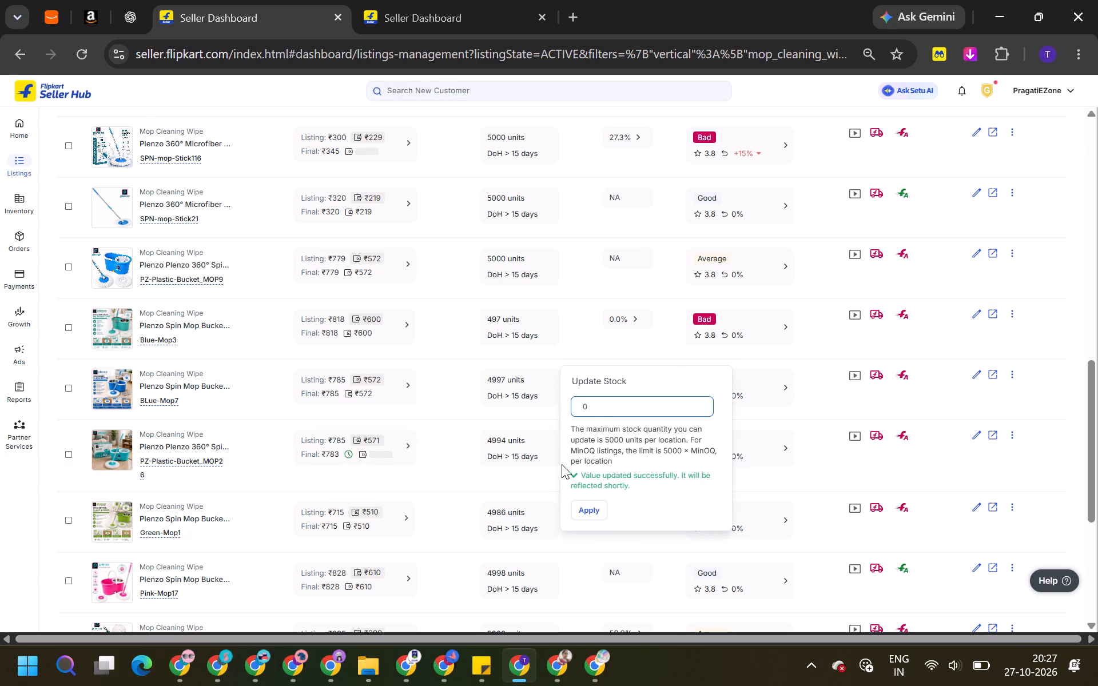
left_click(545, 455)
left_click(553, 445)
triple_click(587, 418)
key("minus")
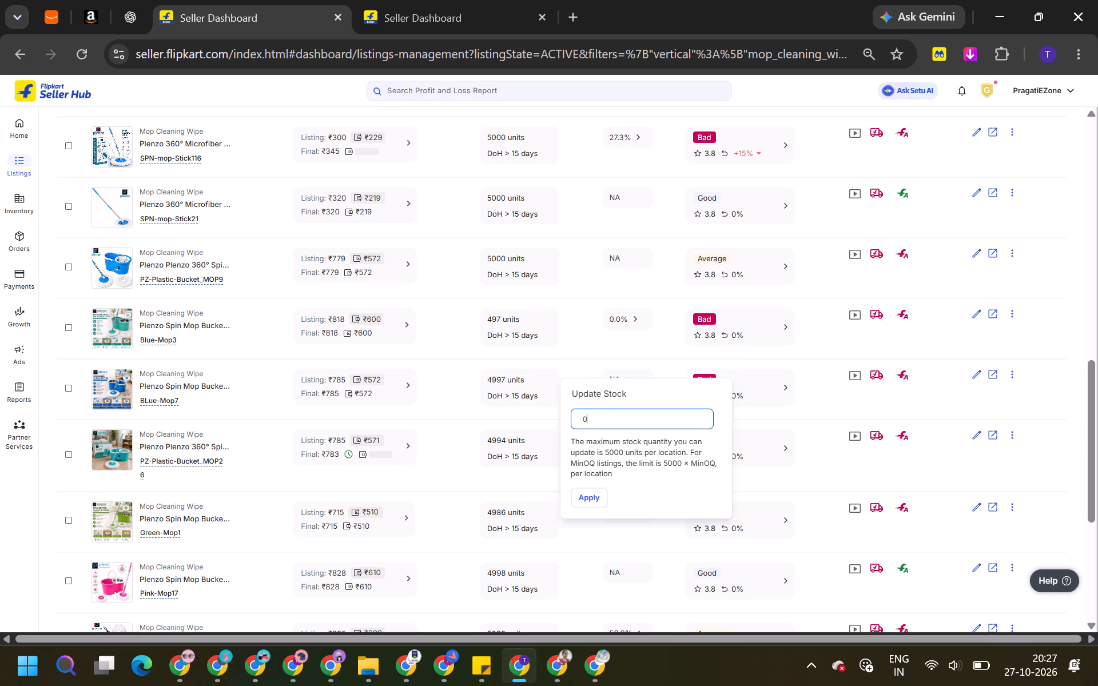
key("Return")
left_click(546, 464)
Set the stock of the Green-Mop1 spin mop listing to 0.
scroll(546, 464, "down", 2)
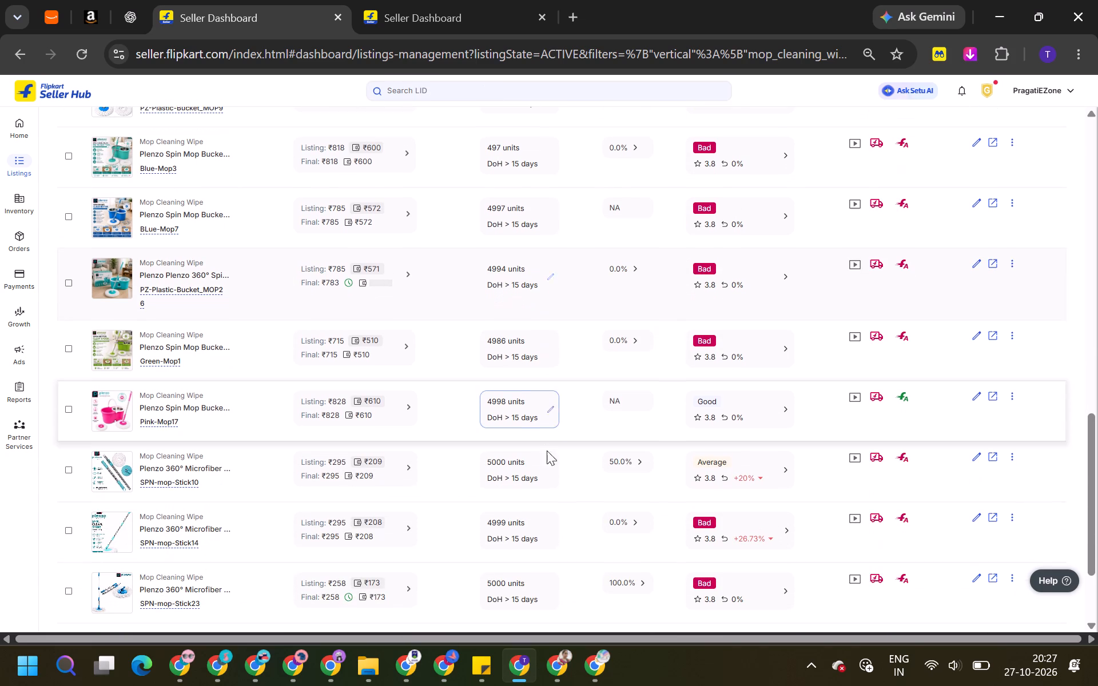
left_click(551, 349)
triple_click(583, 330)
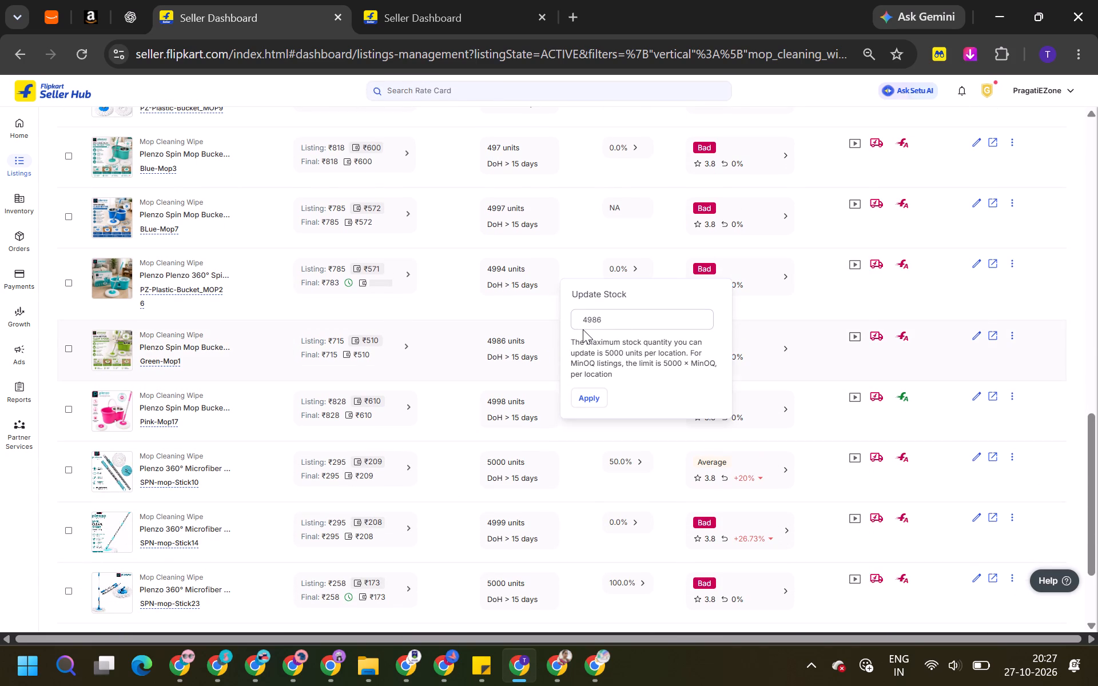
double_click(583, 325)
key("minus")
key("Return")
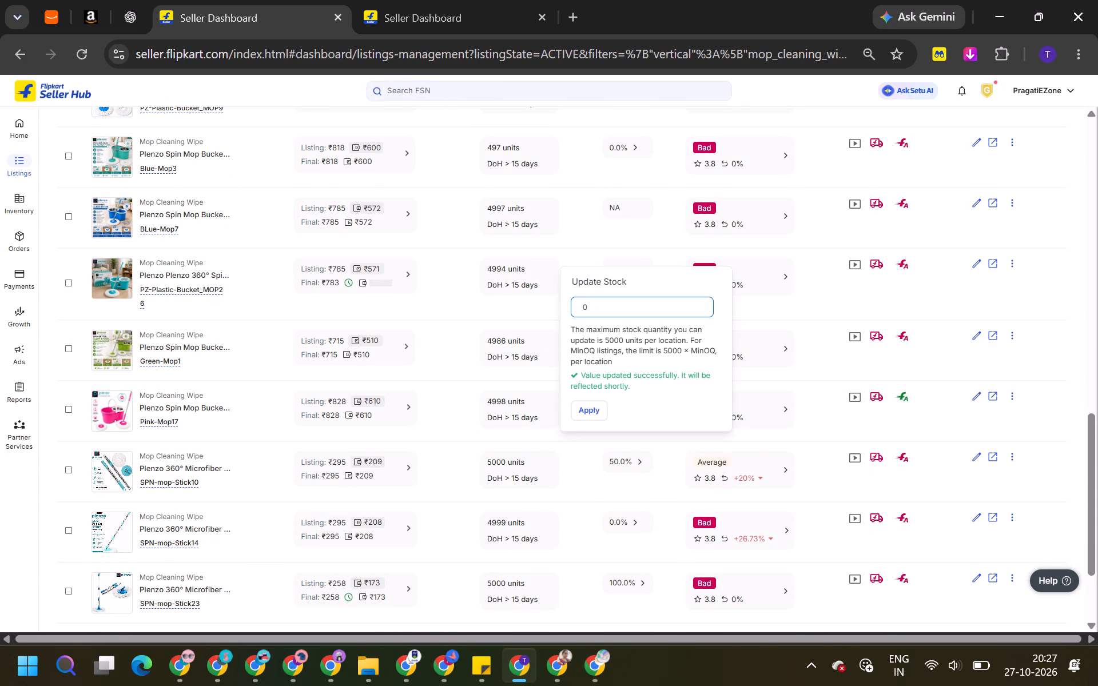
left_click(539, 402)
Set the stock of the Pink-Mop17 spin mop listing to 0.
left_click(552, 412)
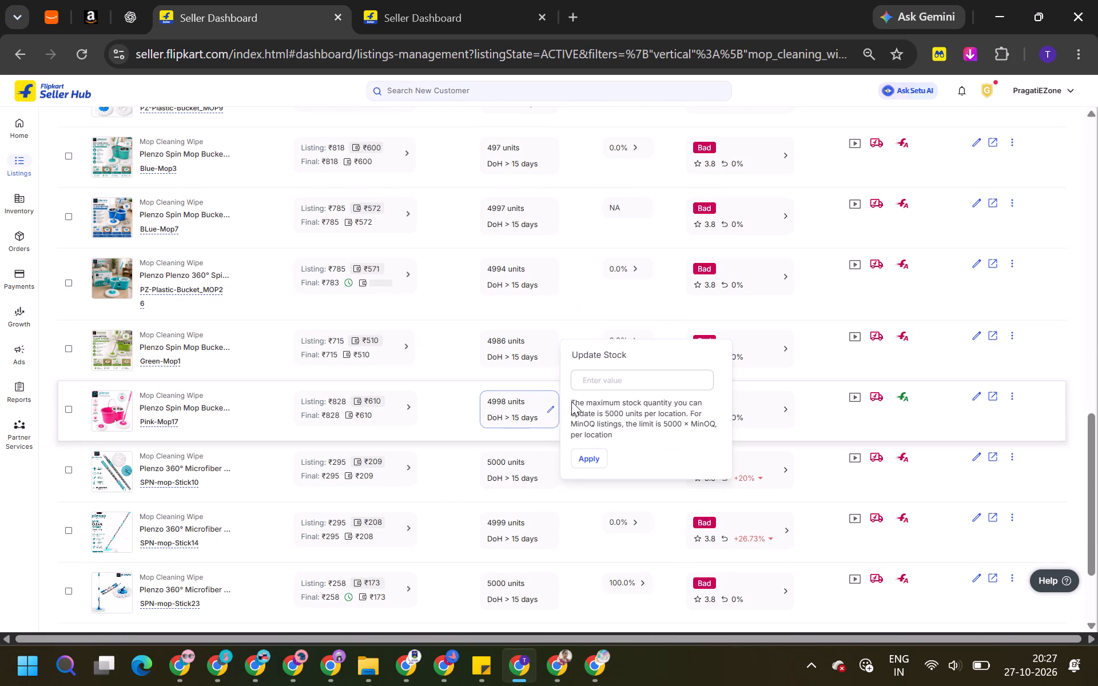
triple_click(596, 385)
key("minus")
key("Return")
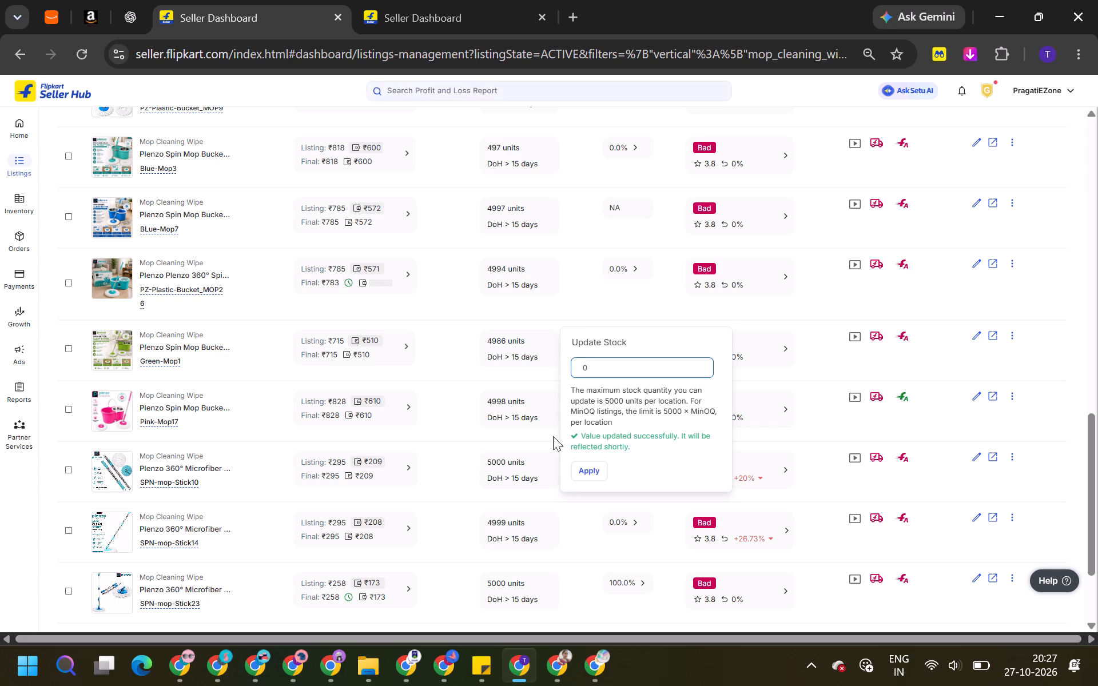
left_click(543, 438)
Set the bank settlement of the SPN-mop-Stick10 mop stick listing to ₹219.
scroll(543, 437, "down", 1)
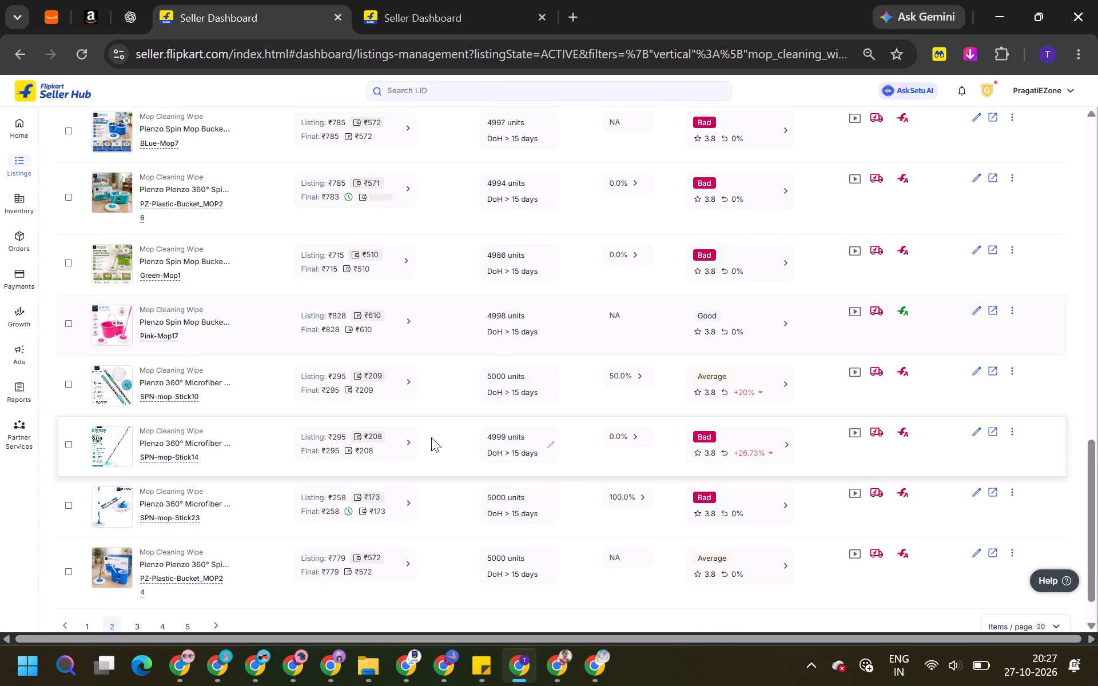
left_click(393, 377)
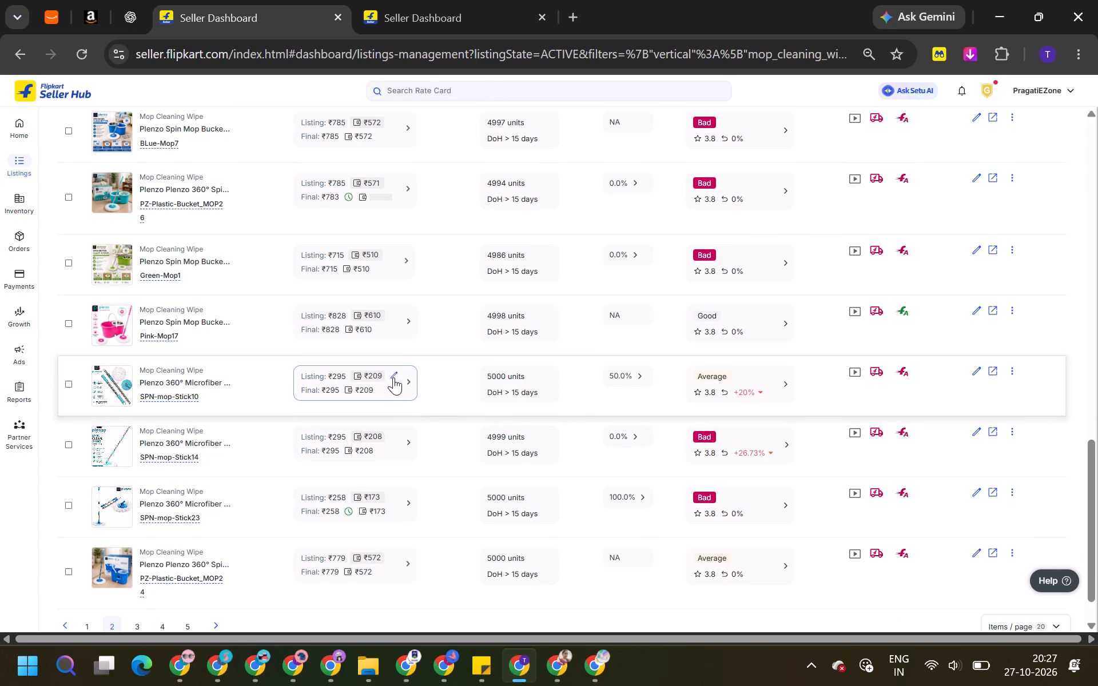
key("Left")
key("1")
key("BackSpace")
key("BackSpace")
key("1")
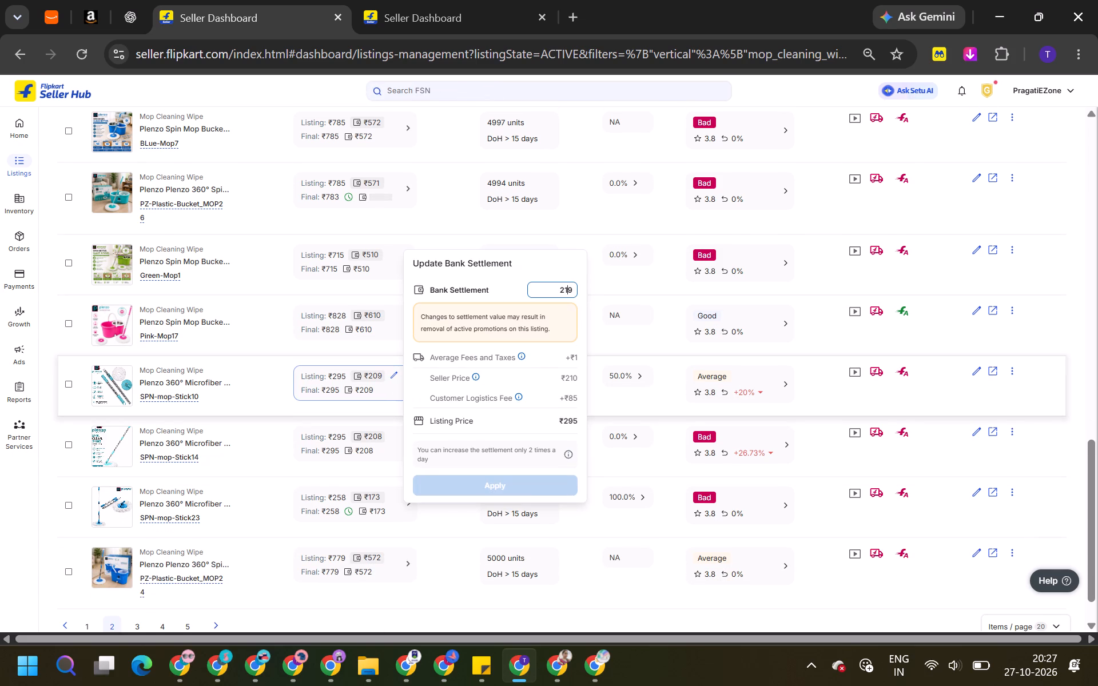
key("Return")
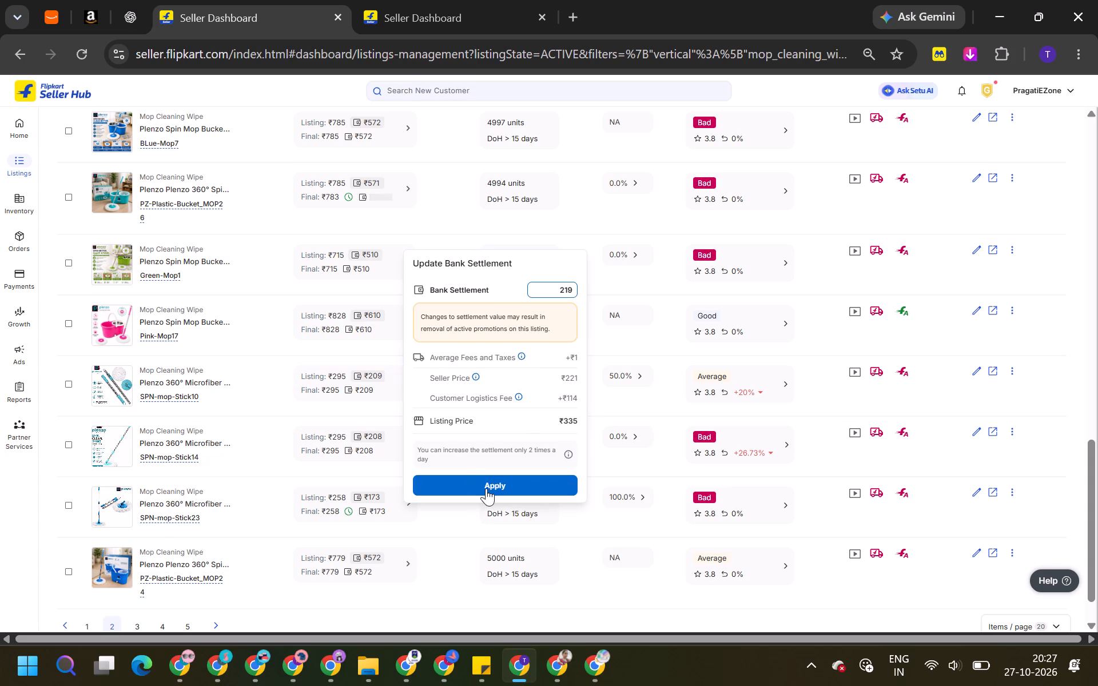
left_click(486, 488)
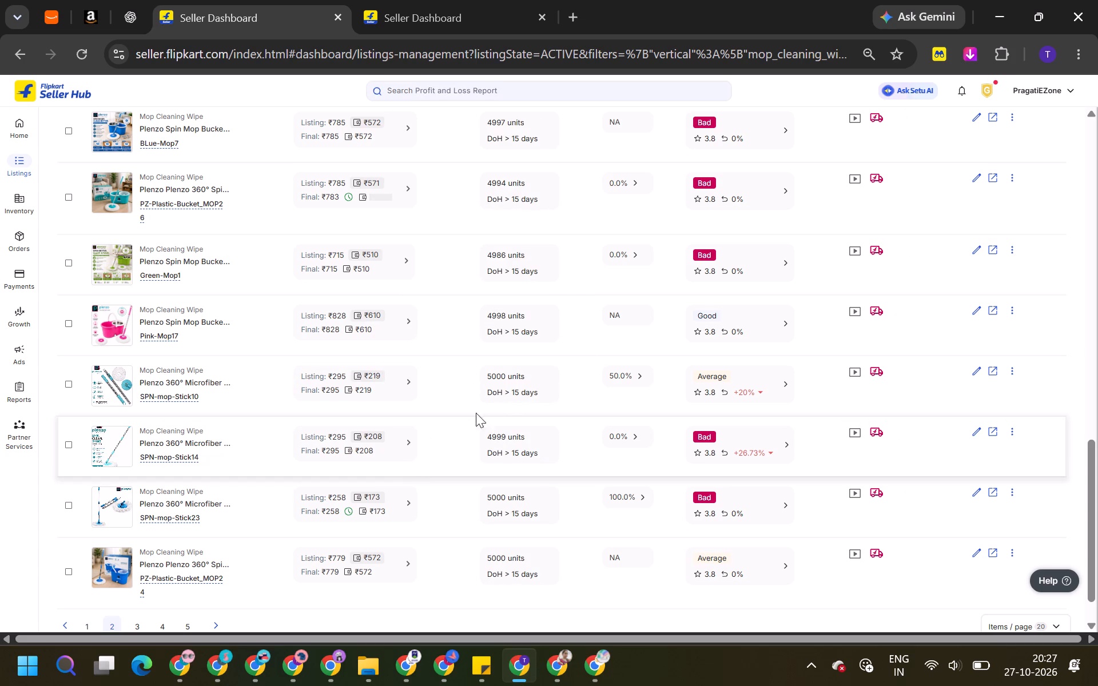
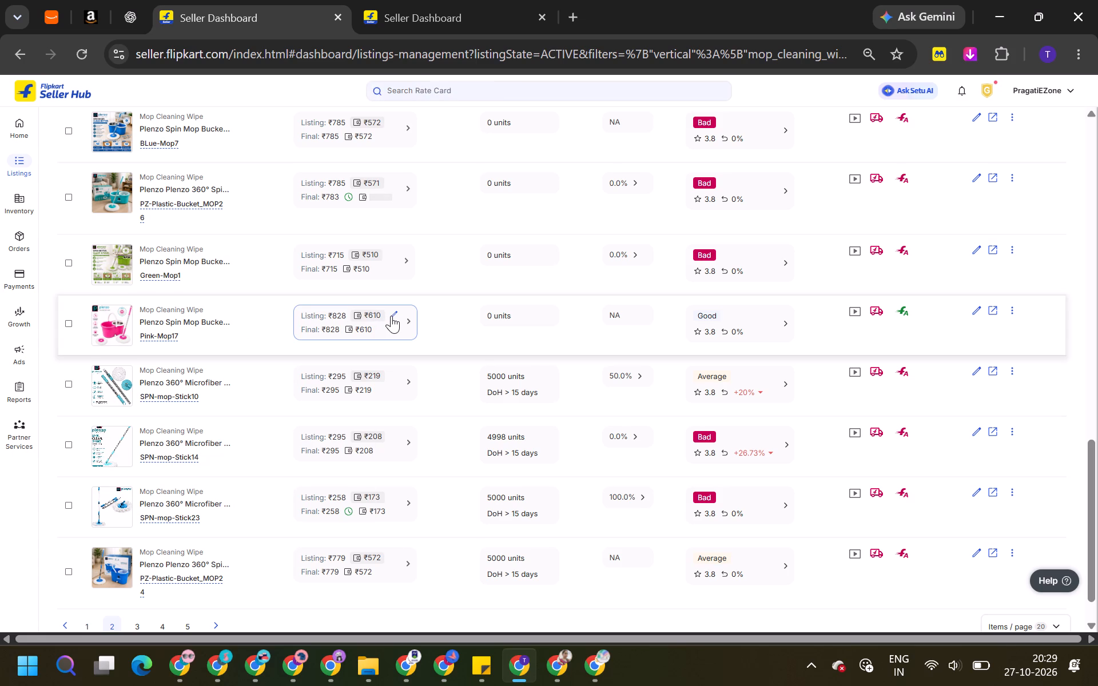
Set the bank settlement of the SPN-mop-Stick14 mop stick listing to ₹219.
scroll(391, 316, "down", 1)
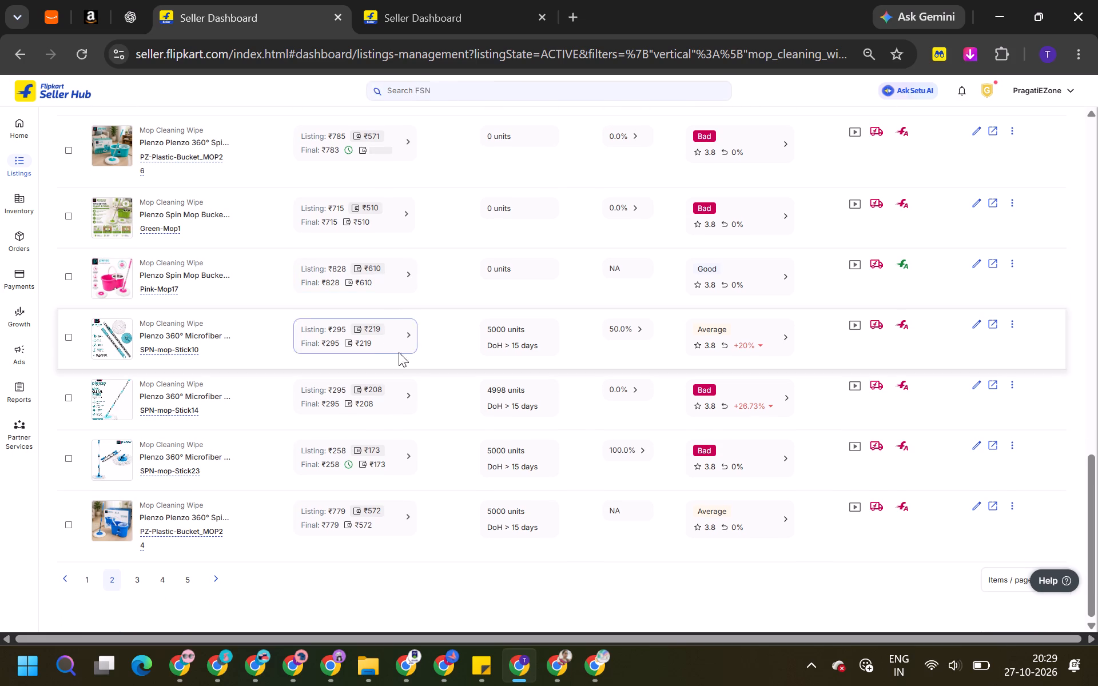
left_click(392, 388)
key("BackSpace")
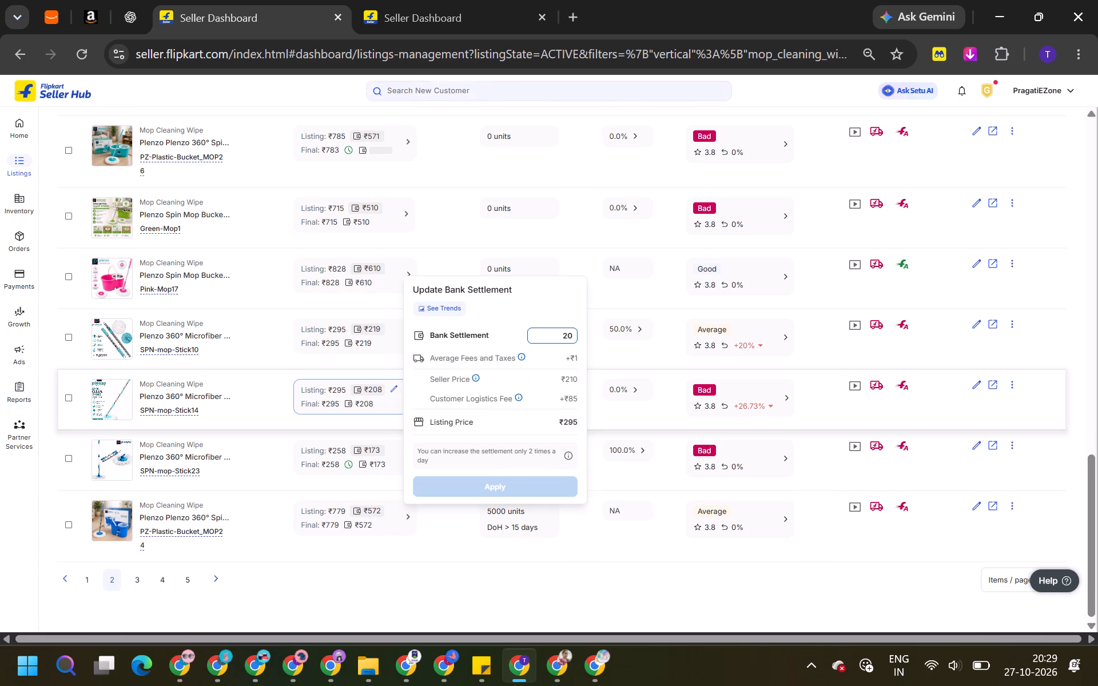
key("BackSpace")
key("9")
key("BackSpace")
type("19")
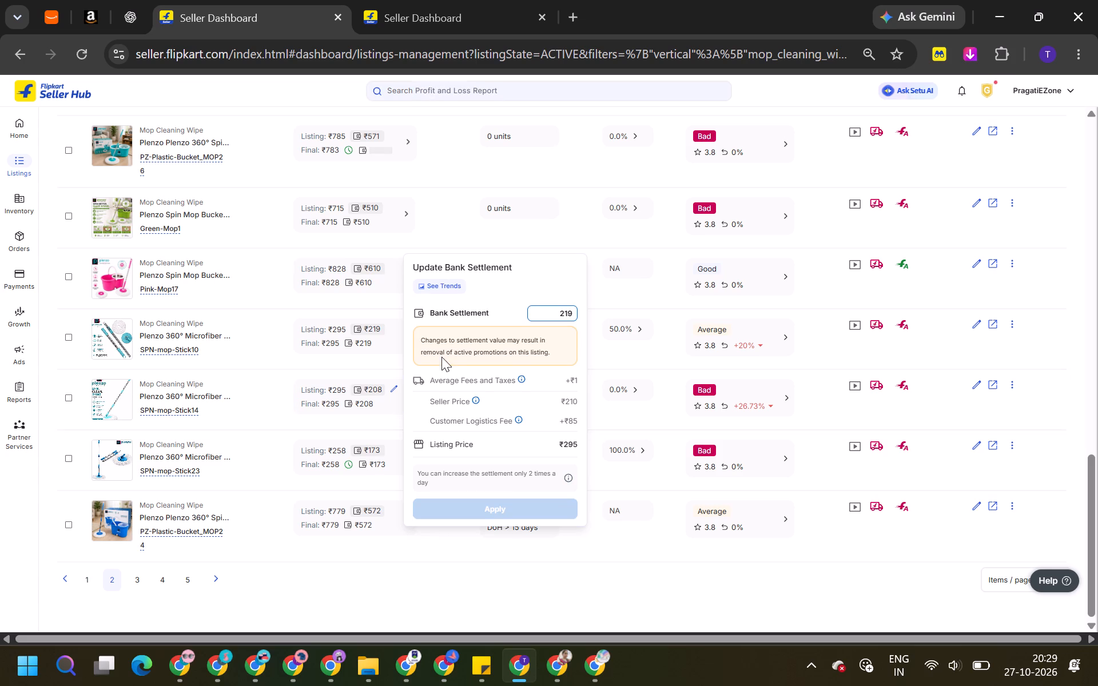
left_click(488, 507)
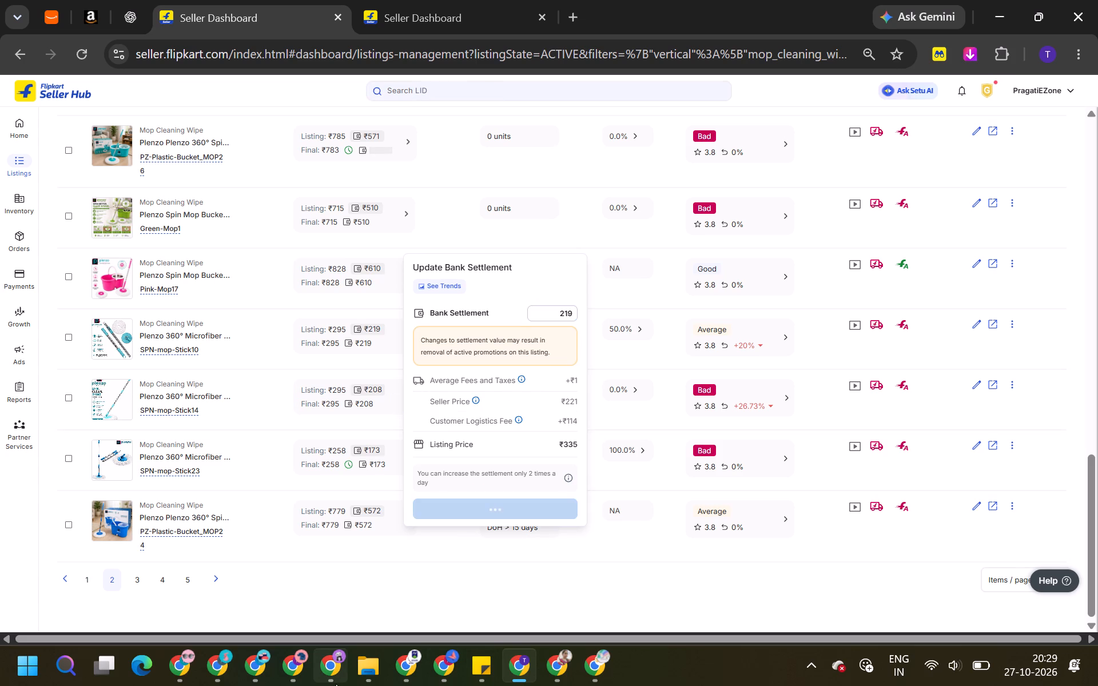